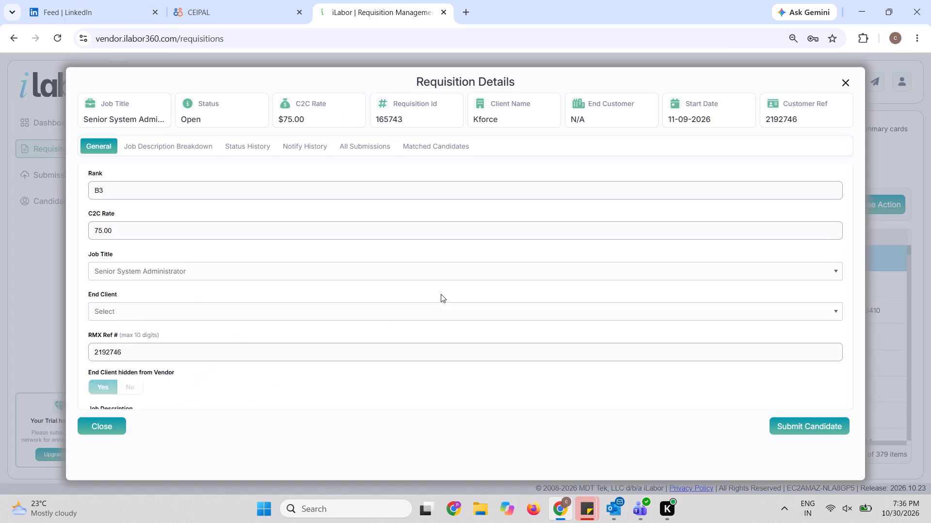
Close the Senior System Administrator requisition details and reload the requisition list.
{"action": "left_click", "coordinate": [844, 81]}
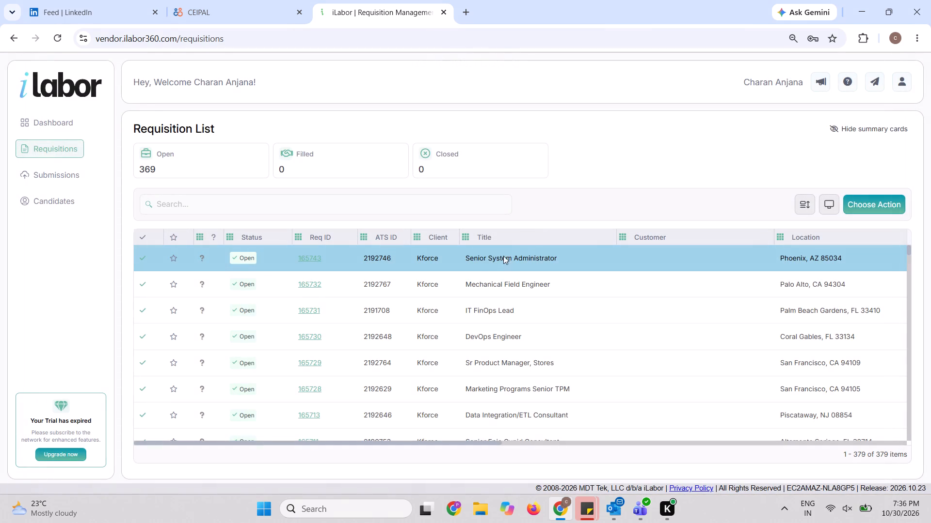
{"action": "left_click", "coordinate": [59, 40]}
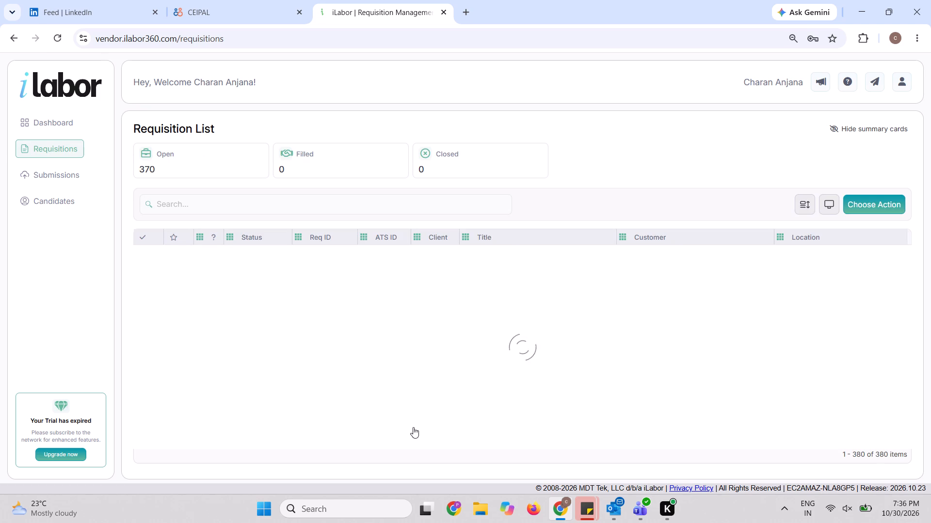
Look through the requisition list and open the details of Project Manager requisition 165745 to view its job description.
{"action": "scroll", "coordinate": [544, 262], "scroll_direction": "left", "scroll_amount": 7}
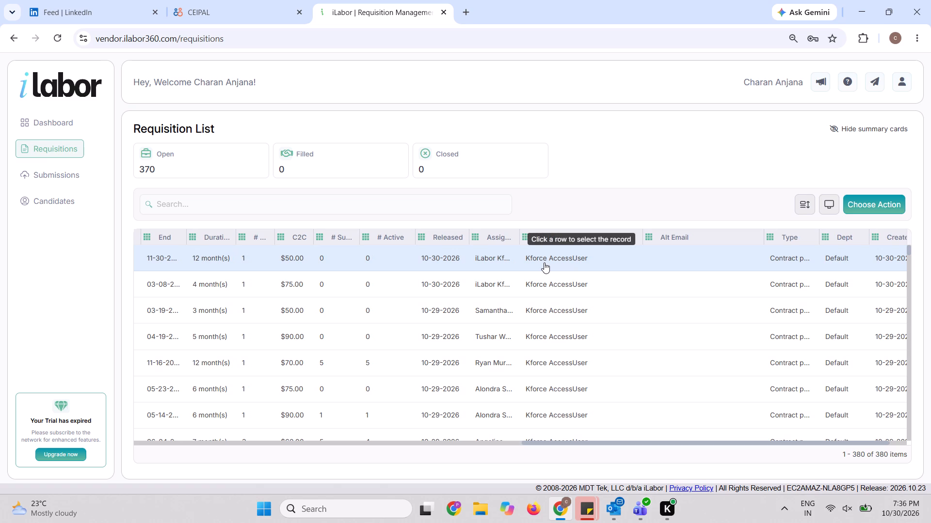
{"action": "scroll", "coordinate": [544, 262], "scroll_direction": "right", "scroll_amount": 4}
{"action": "scroll", "coordinate": [544, 262], "scroll_direction": "up", "scroll_amount": 1}
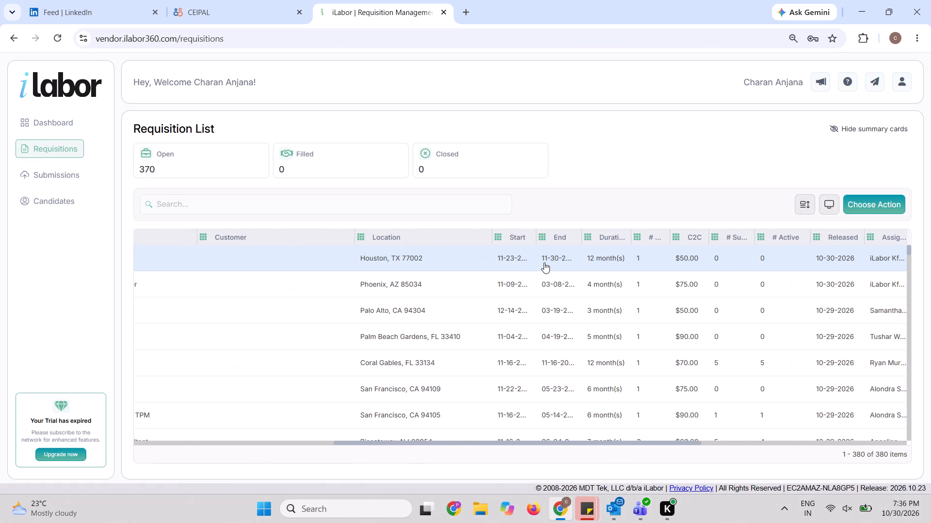
{"action": "scroll", "coordinate": [544, 262], "scroll_direction": "up", "scroll_amount": 1}
{"action": "left_click", "coordinate": [306, 261]}
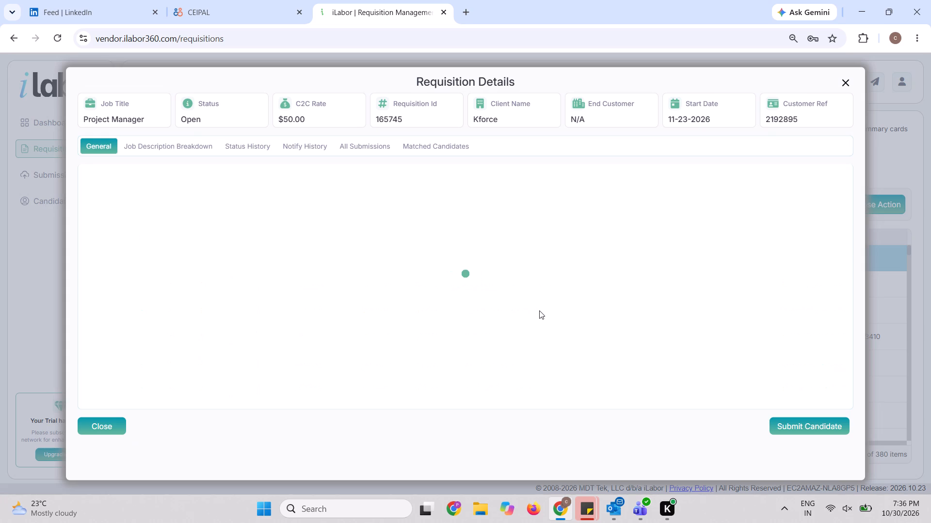
{"action": "scroll", "coordinate": [331, 254], "scroll_direction": "down", "scroll_amount": 2}
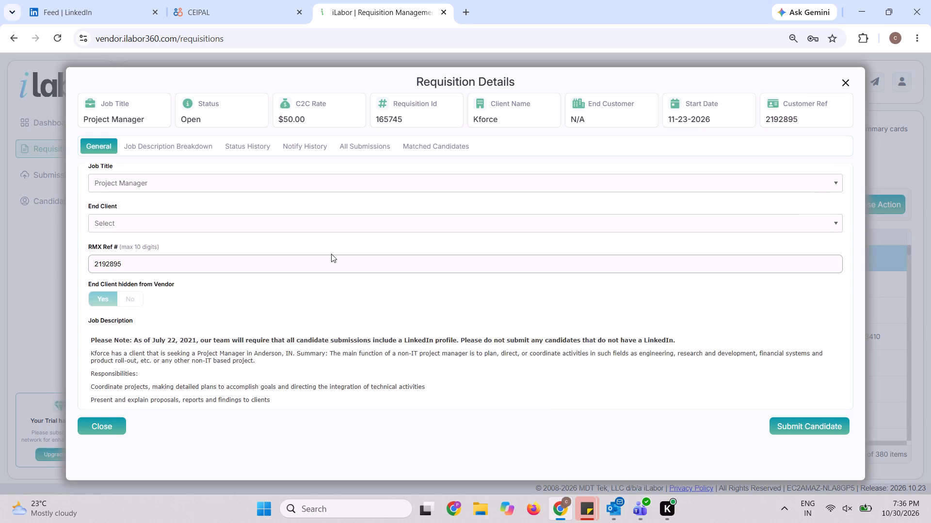
Review the job description of requisition 165745 and copy its job title, Project Manager, to the clipboard.
{"action": "scroll", "coordinate": [331, 254], "scroll_direction": "down", "scroll_amount": 2}
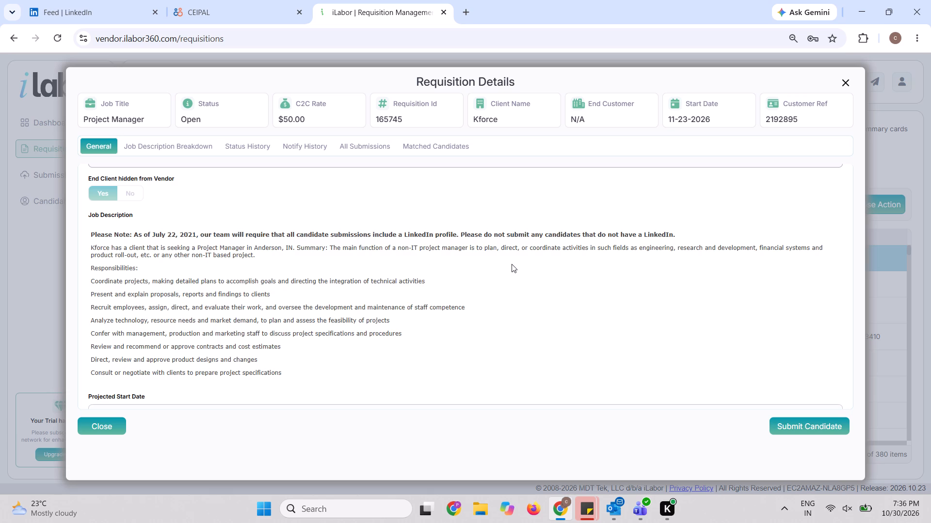
{"action": "scroll", "coordinate": [512, 264], "scroll_direction": "left", "scroll_amount": 2}
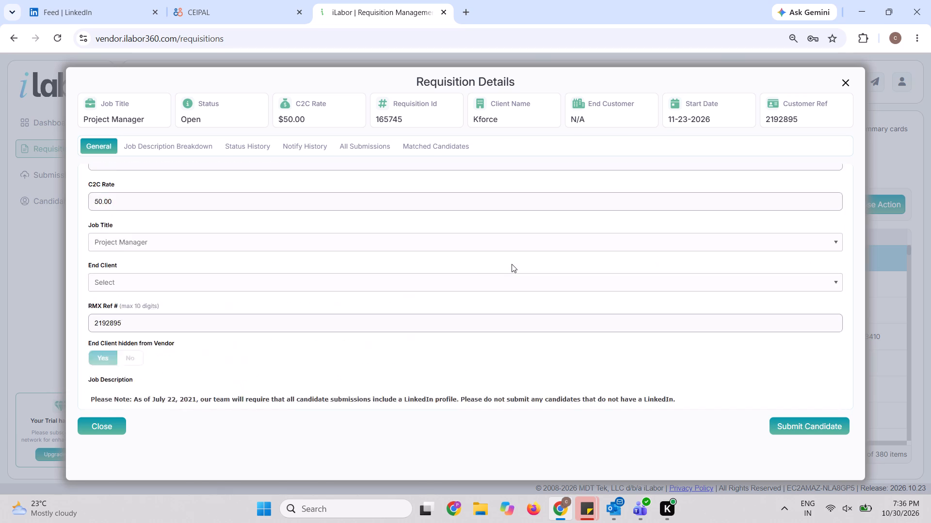
{"action": "scroll", "coordinate": [512, 264], "scroll_direction": "down", "scroll_amount": 1}
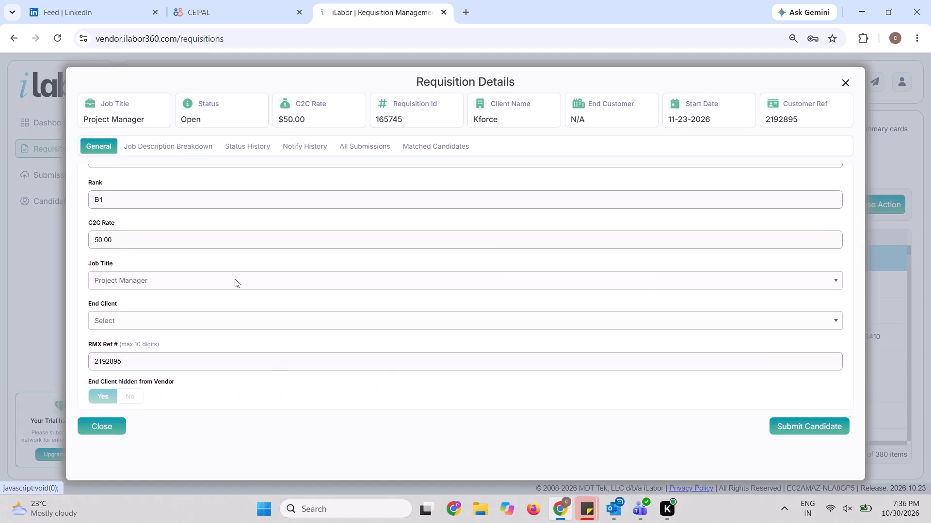
{"action": "left_click", "coordinate": [113, 267]}
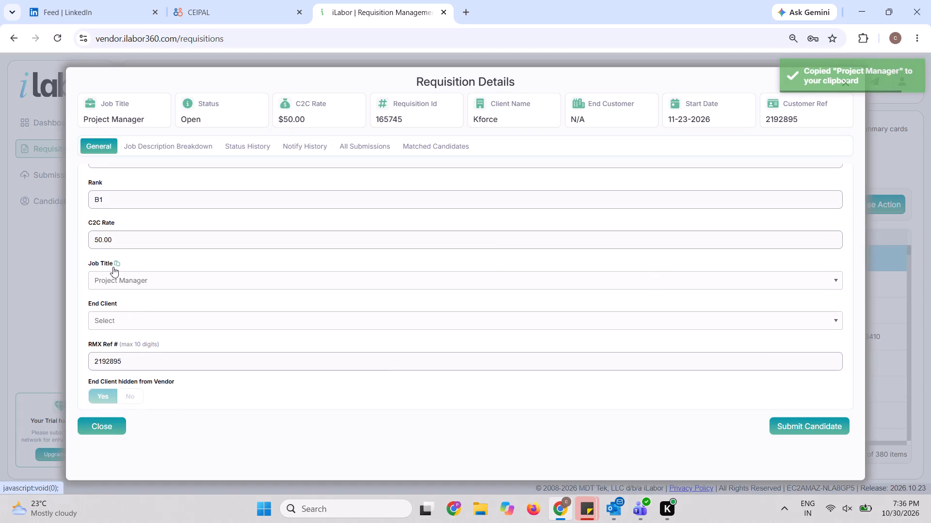
Switch to Outlook.
{"action": "left_click", "coordinate": [605, 489]}
{"action": "left_click", "coordinate": [607, 493]}
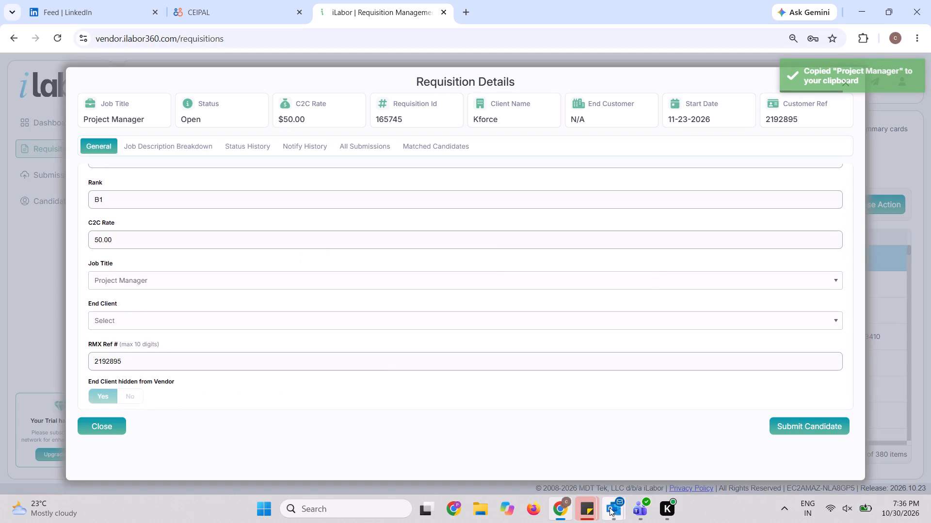
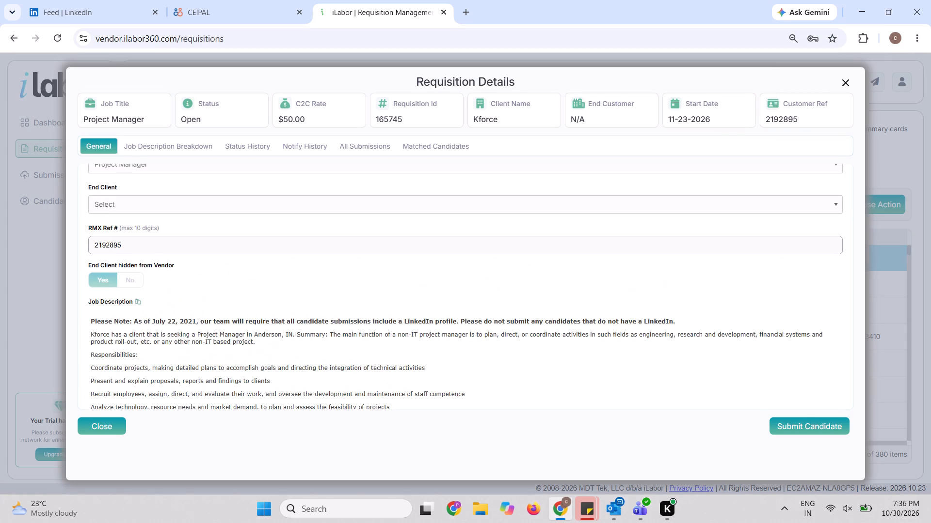
Select the job description text from "Kforce has a client" through "Consult or negotiate with clients to prepare project specifications".
{"action": "left_click_drag", "start_coordinate": [90, 333], "coordinate": [239, 450]}
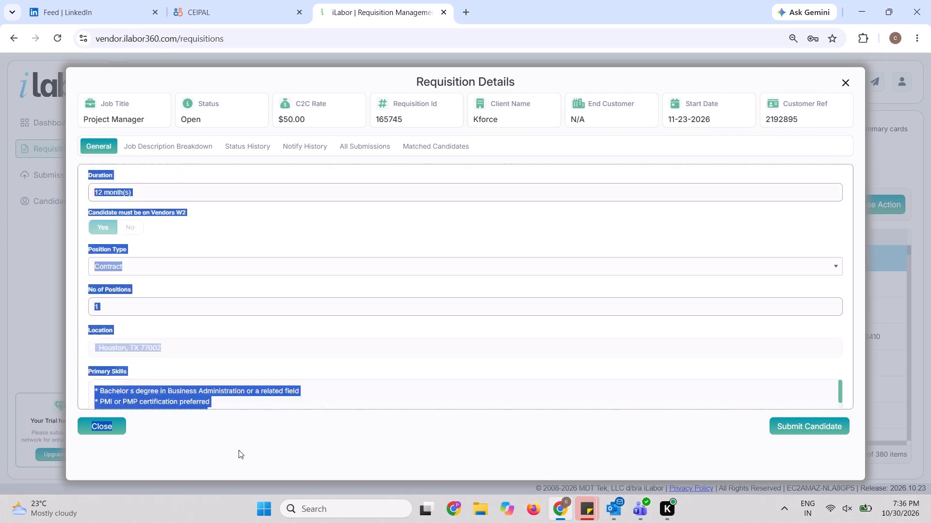
{"action": "left_click_drag", "start_coordinate": [239, 450], "coordinate": [194, 283]}
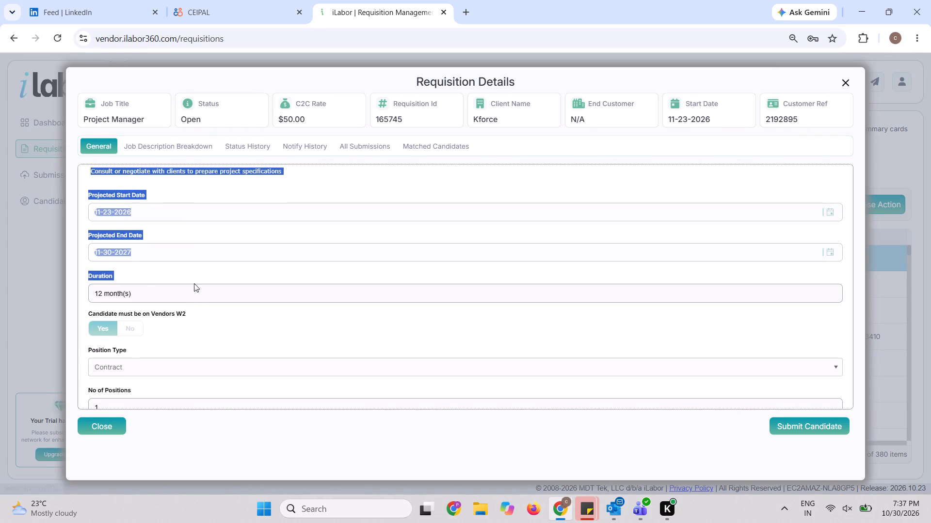
{"action": "left_click_drag", "start_coordinate": [194, 283], "coordinate": [243, 188]}
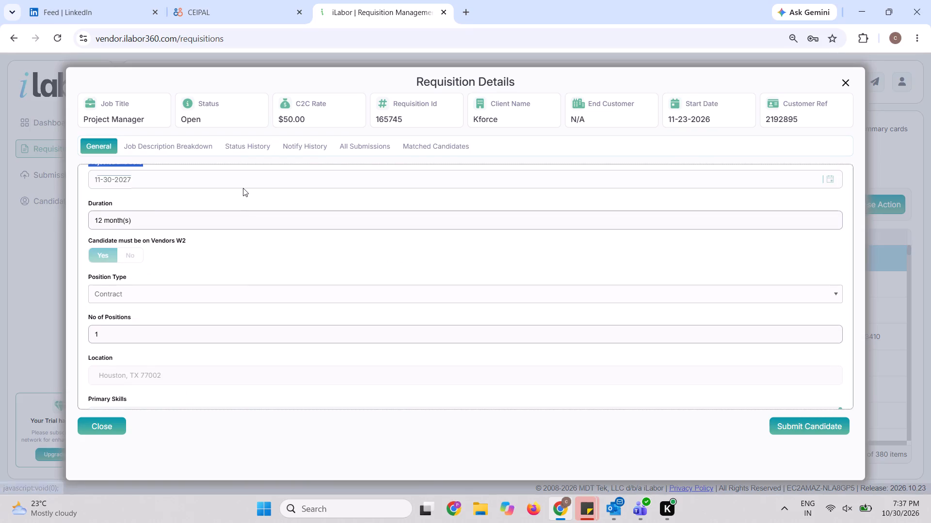
{"action": "left_click_drag", "start_coordinate": [243, 188], "coordinate": [243, 187]}
{"action": "scroll", "coordinate": [243, 187], "scroll_direction": "up", "scroll_amount": 1}
{"action": "key", "text": "shift+Down"}
{"action": "key", "text": "shift+Up"}
{"action": "key", "text": "shift+Up"}
{"action": "key", "text": "shift+Up"}
{"action": "key", "text": "shift+Up"}
{"action": "scroll", "coordinate": [243, 187], "scroll_direction": "up", "scroll_amount": 1}
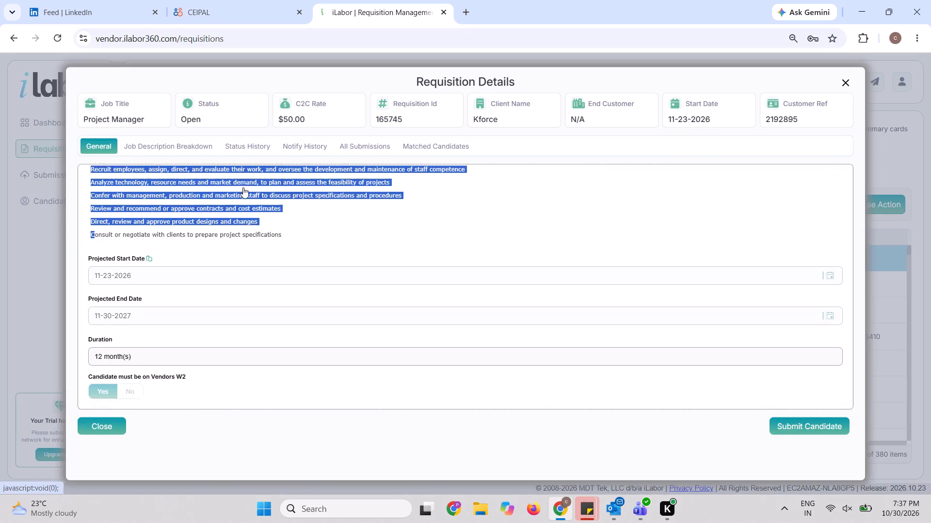
{"action": "scroll", "coordinate": [243, 187], "scroll_direction": "up", "scroll_amount": 1}
{"action": "key", "text": "shift+Right"}
{"action": "key", "text": "shift+Right"}
{"action": "key", "text": "shift+Right"}
{"action": "key", "text": "shift+Right"}
{"action": "key", "text": "shift+Right"}
{"action": "key", "text": "shift+Right"}
{"action": "key", "text": "shift+Right"}
{"action": "key", "text": "shift+Right"}
{"action": "key", "text": "shift+Right"}
{"action": "key", "text": "shift+Right"}
{"action": "key", "text": "shift+Right"}
{"action": "key", "text": "shift+Right"}
{"action": "key", "text": "shift+Right"}
{"action": "key", "text": "shift+Right"}
{"action": "key", "text": "shift+Right"}
{"action": "key", "text": "shift+Right"}
{"action": "key", "text": "shift+Right"}
{"action": "key", "text": "shift+Right"}
{"action": "key", "text": "shift+Right"}
{"action": "key", "text": "shift+Right"}
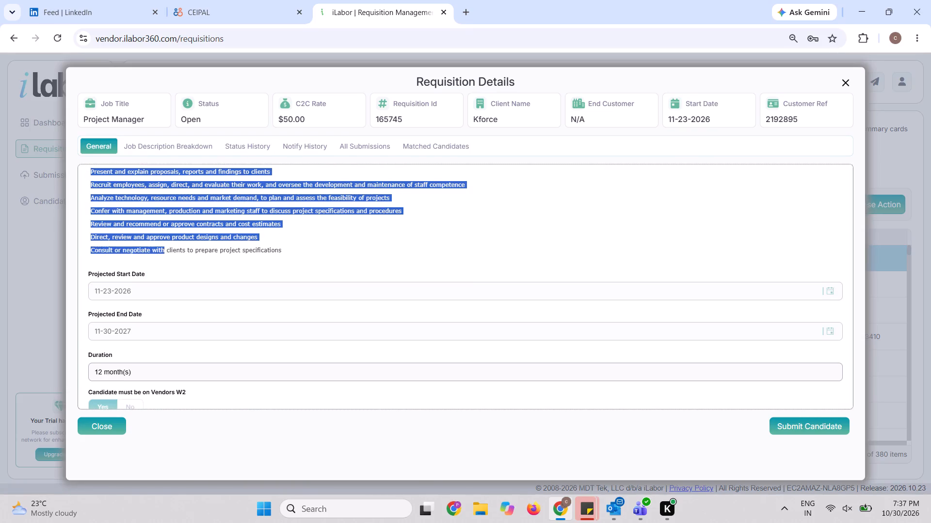
{"action": "key", "text": "shift+Right"}
{"action": "key", "text": "shift+Right"}
{"action": "key", "text": "shift+Right"}
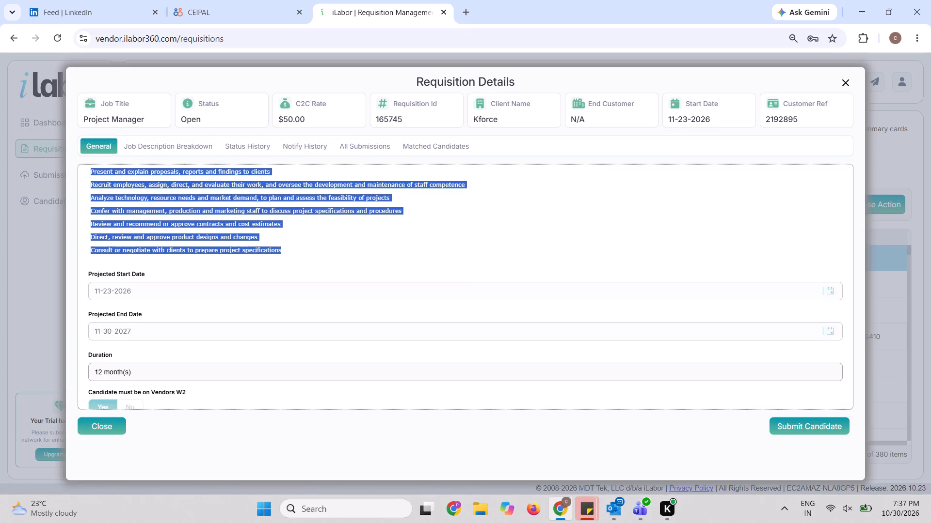
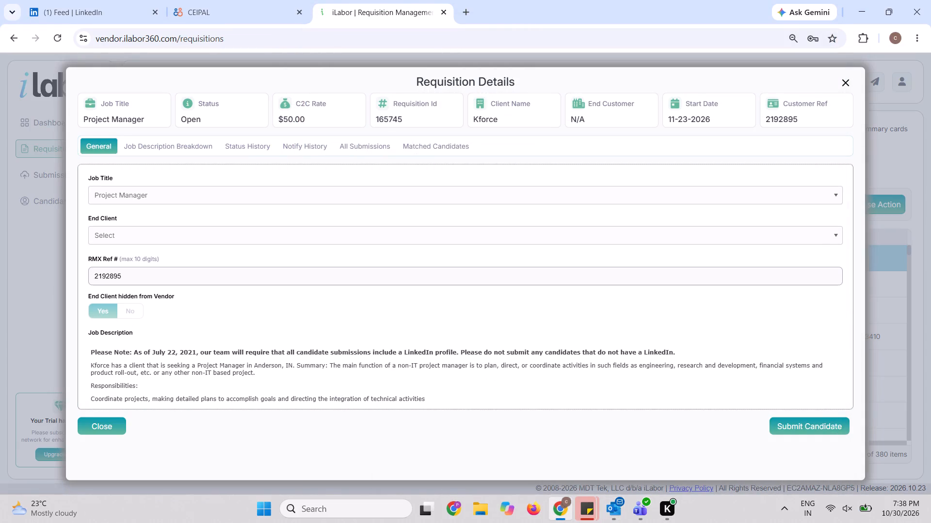
Copy the location "Anderson, IN." from the Project Manager job description and search for it on Google in a new tab.
{"action": "left_click_drag", "start_coordinate": [255, 366], "coordinate": [294, 366]}
{"action": "key", "text": "ctrl+c"}
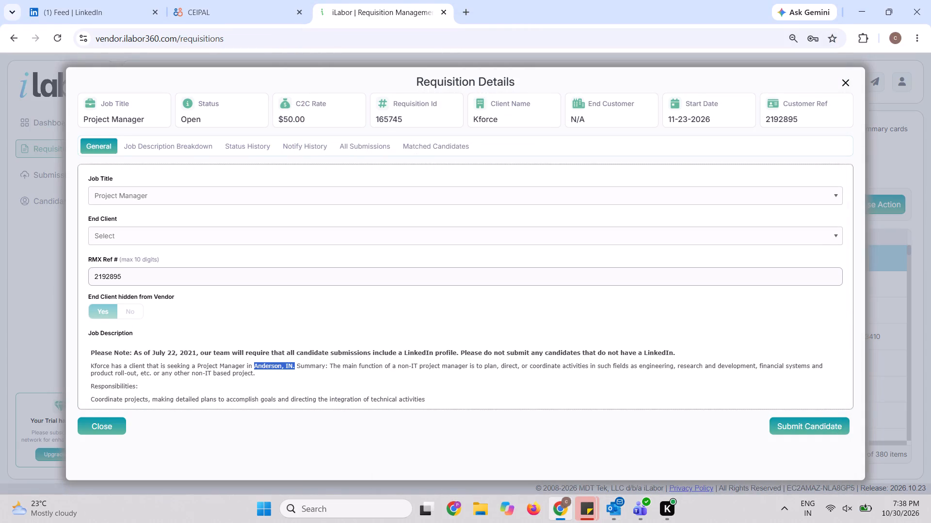
{"action": "left_click", "coordinate": [459, 7]}
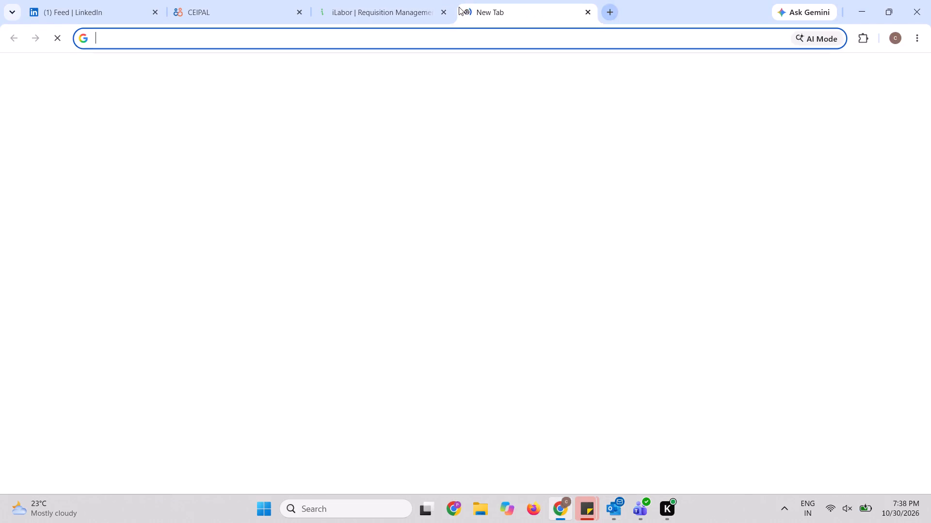
{"action": "key", "text": "ctrl+v"}
{"action": "key", "text": "Return"}
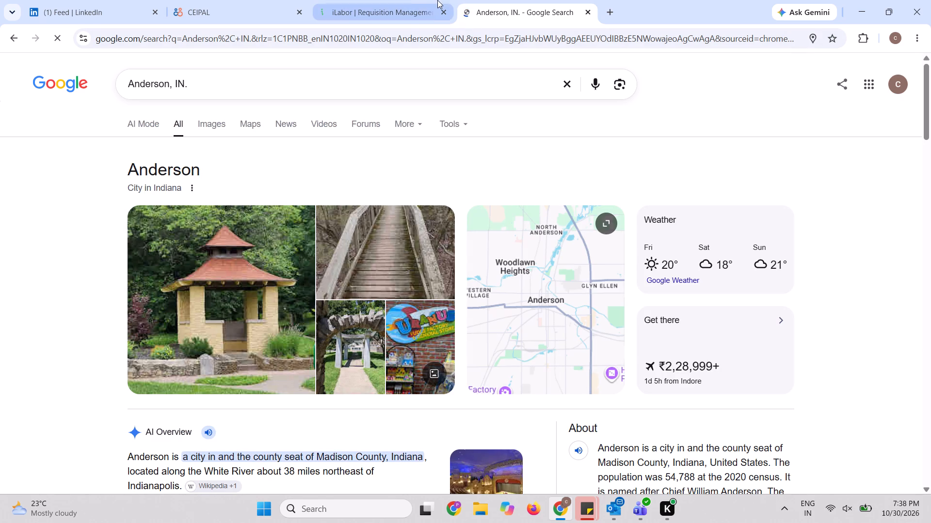
Switch to the CEIPAL Dice candidate search page.
{"action": "left_click", "coordinate": [243, 0]}
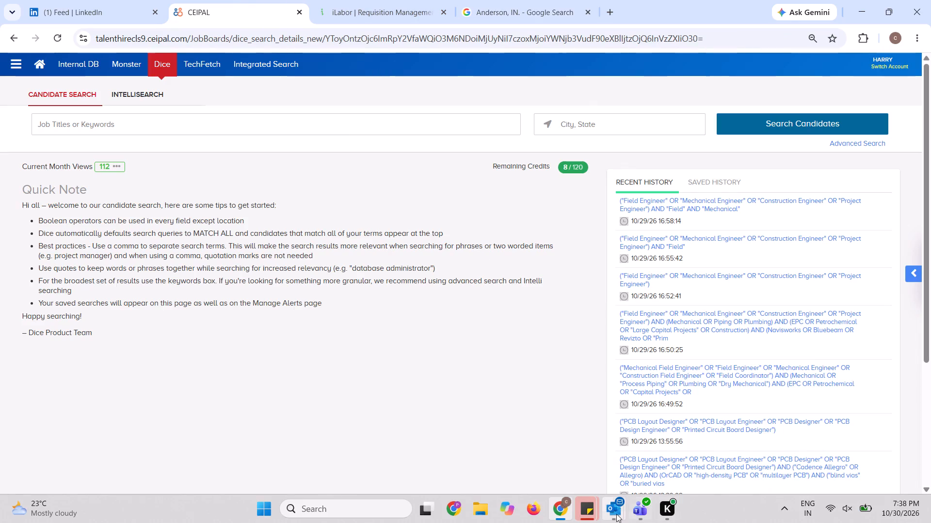
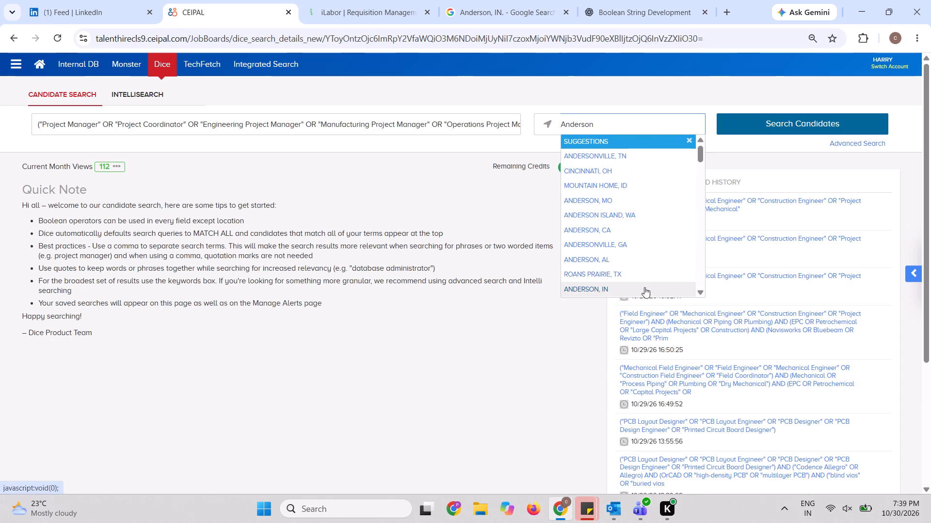
Run the Dice candidate search with the Project Manager Boolean string and the location Anderson, IN.
{"action": "left_click", "coordinate": [732, 123]}
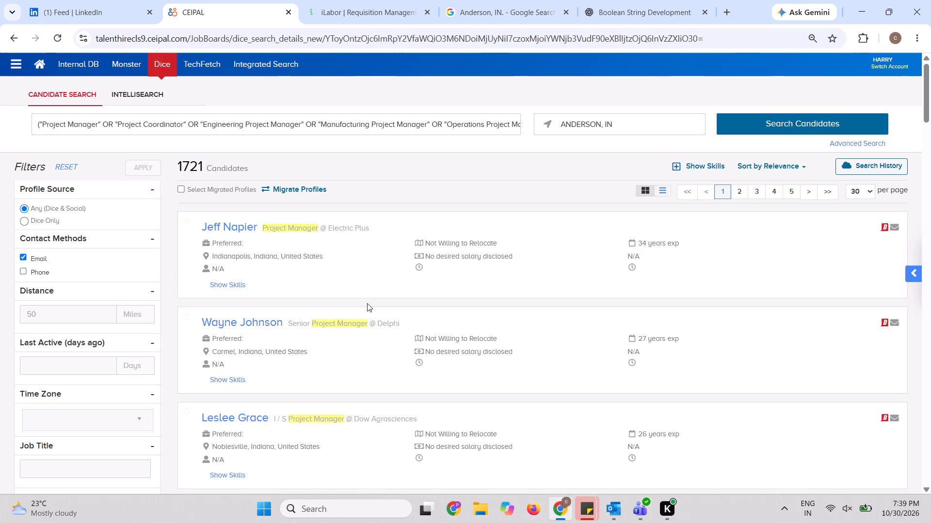
Filter the Dice candidate results to profiles last active within 180 days.
{"action": "left_click", "coordinate": [32, 366]}
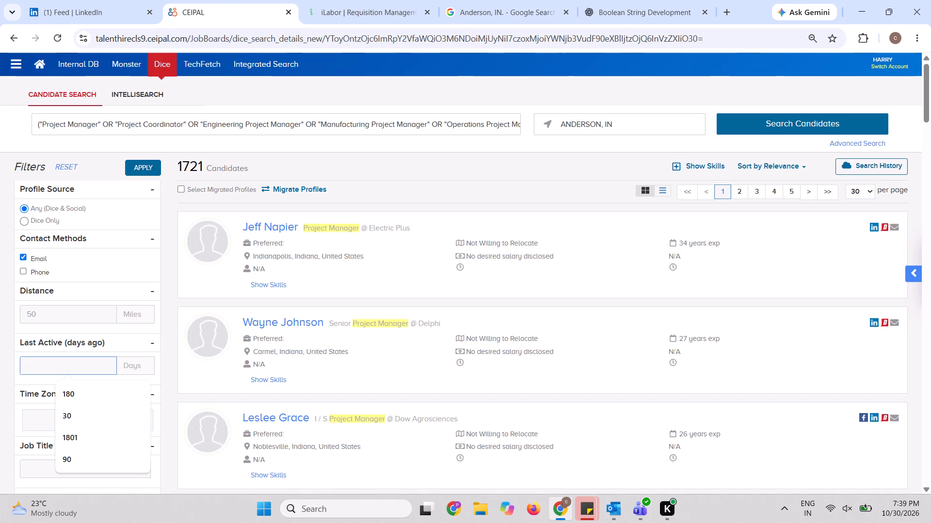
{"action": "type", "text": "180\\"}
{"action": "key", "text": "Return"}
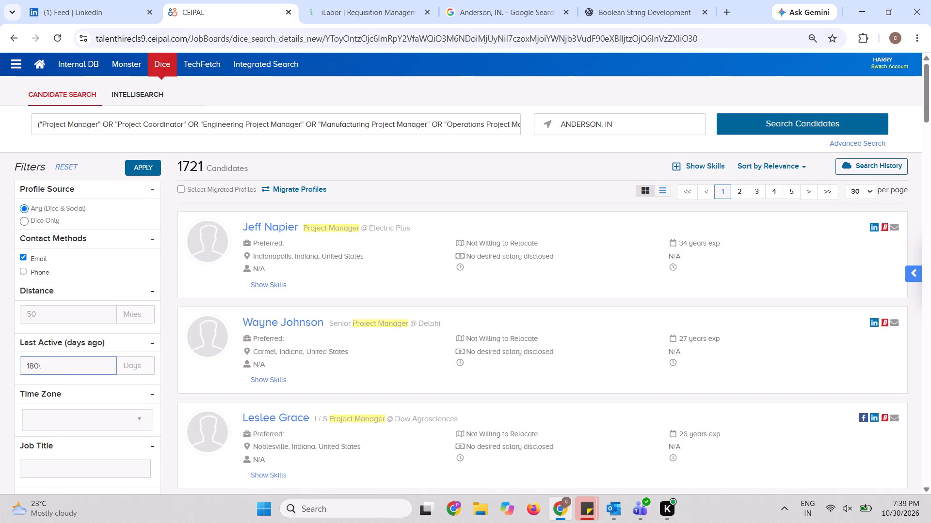
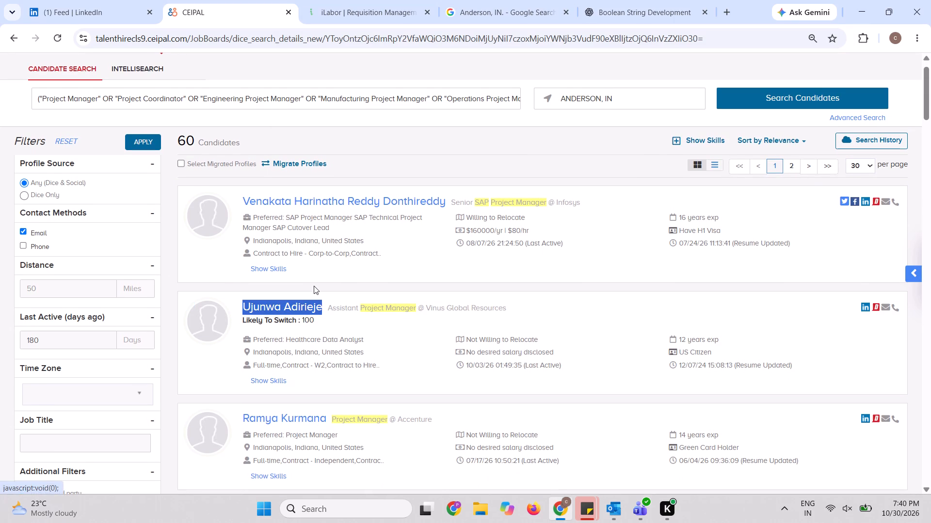
Copy the name of the Vinus Global Resources Assistant Project Manager candidate and open LinkedIn in a new browser tab to search for that person.
{"action": "key", "text": "ctrl+c"}
{"action": "left_click", "coordinate": [408, 0]}
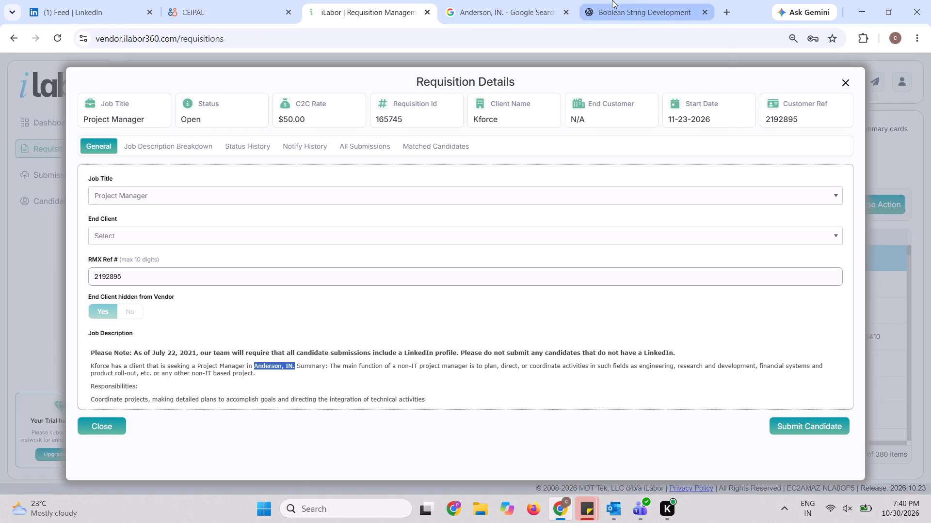
{"action": "left_click", "coordinate": [729, 5]}
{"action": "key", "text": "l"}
{"action": "key", "text": "Return"}
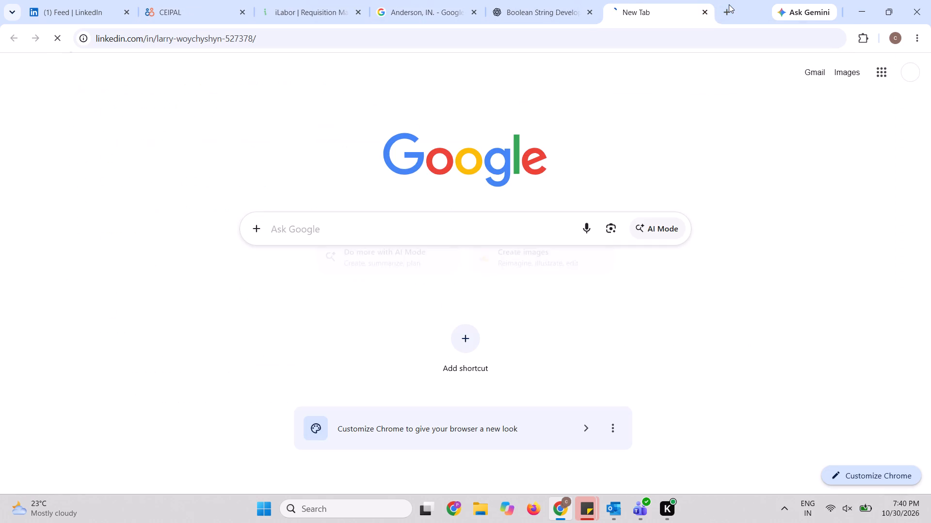
{"action": "left_click", "coordinate": [222, 75]}
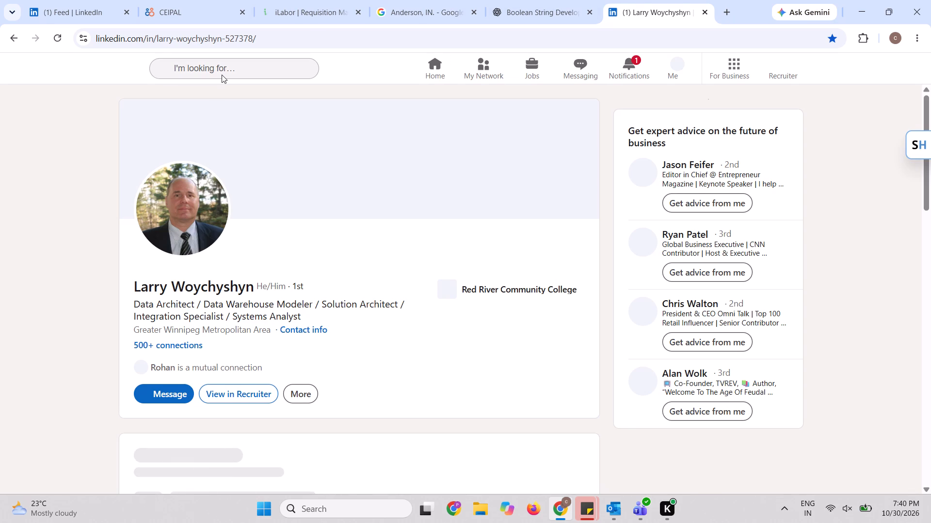
Search LinkedIn for the copied candidate name, open the matching DHSc, MSHM, PMP profile and examine the work experience.
{"action": "key", "text": "ctrl+v"}
{"action": "left_click", "coordinate": [222, 75]}
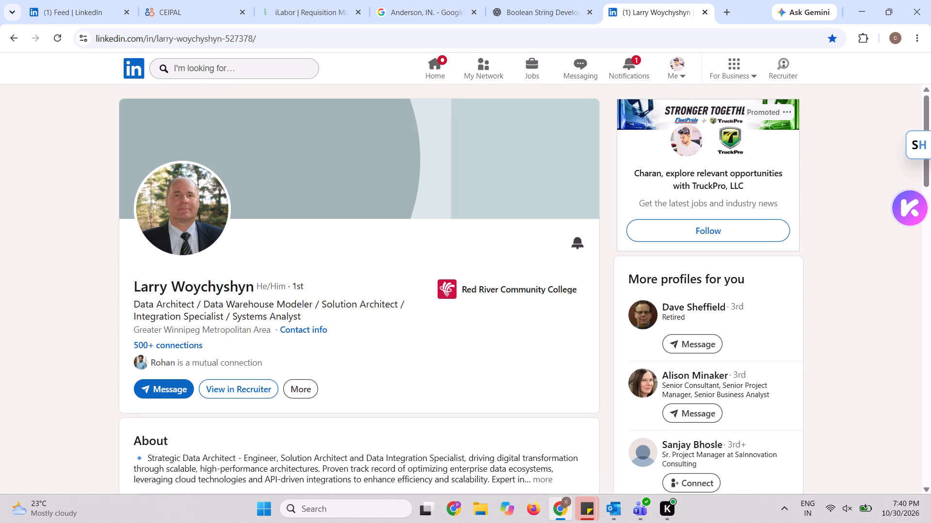
{"action": "key", "text": "ctrl+v"}
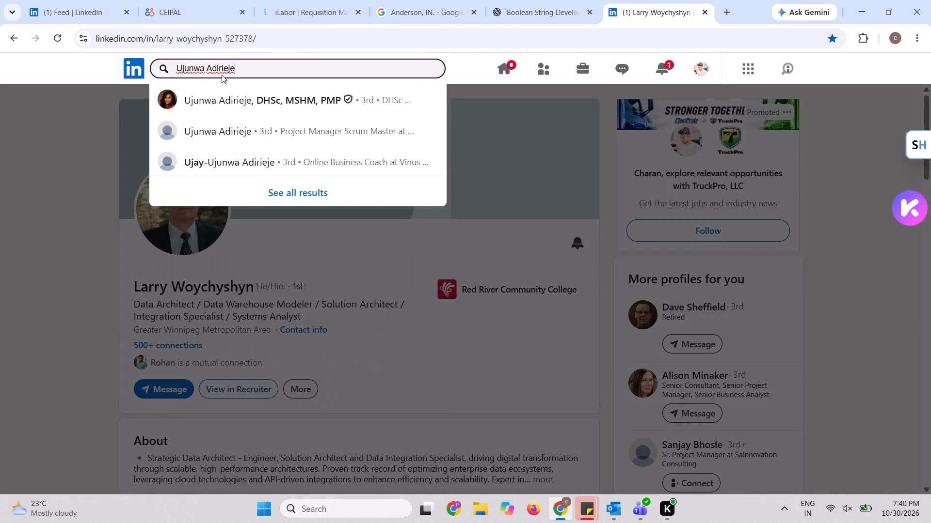
{"action": "left_click", "coordinate": [241, 95]}
{"action": "left_click", "coordinate": [241, 95]}
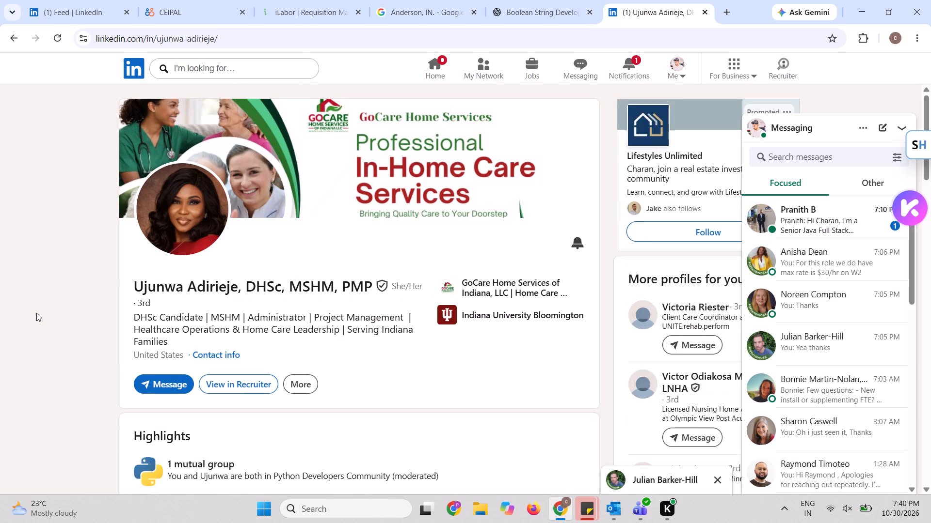
{"action": "scroll", "coordinate": [36, 313], "scroll_direction": "down", "scroll_amount": 8}
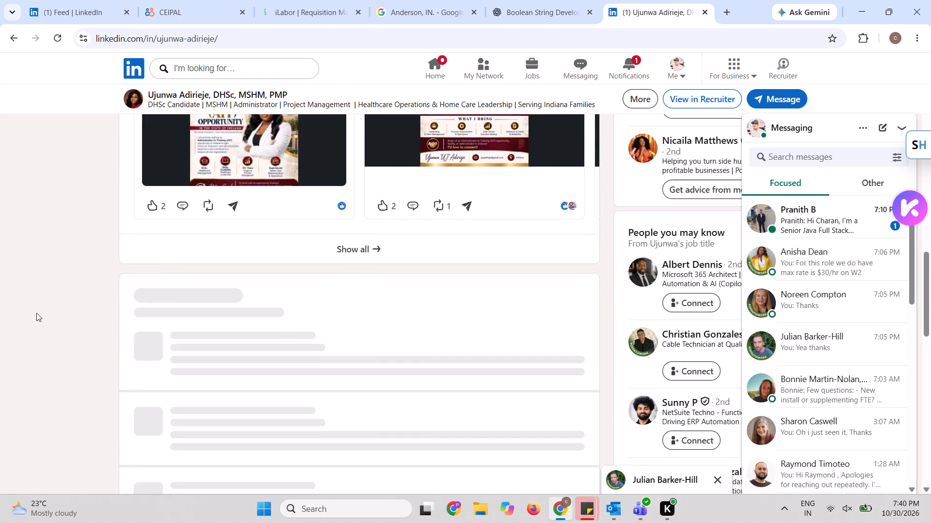
{"action": "scroll", "coordinate": [36, 313], "scroll_direction": "down", "scroll_amount": 2}
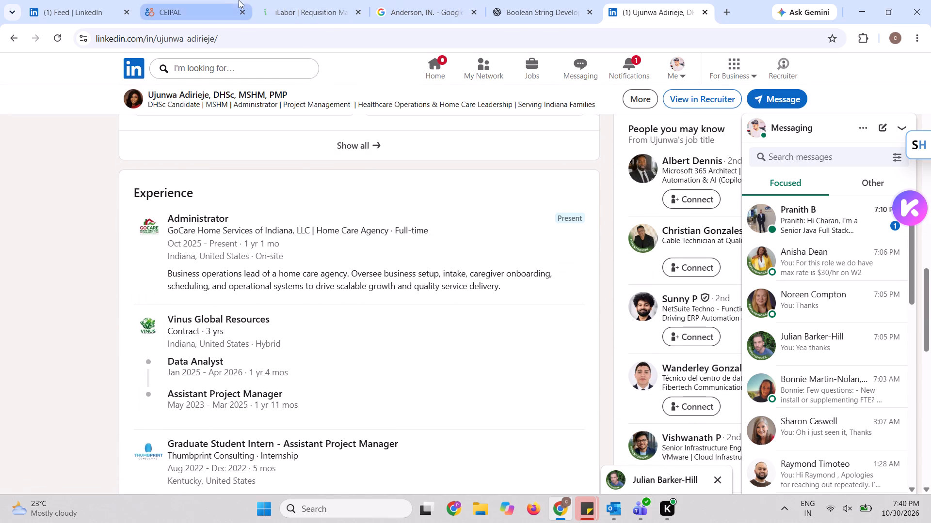
Switch to the CEIPAL candidate results and open the quick view of the Sr. Strategic Data Analyst at Salesforce.
{"action": "left_click", "coordinate": [226, 0]}
{"action": "scroll", "coordinate": [284, 326], "scroll_direction": "down", "scroll_amount": 3}
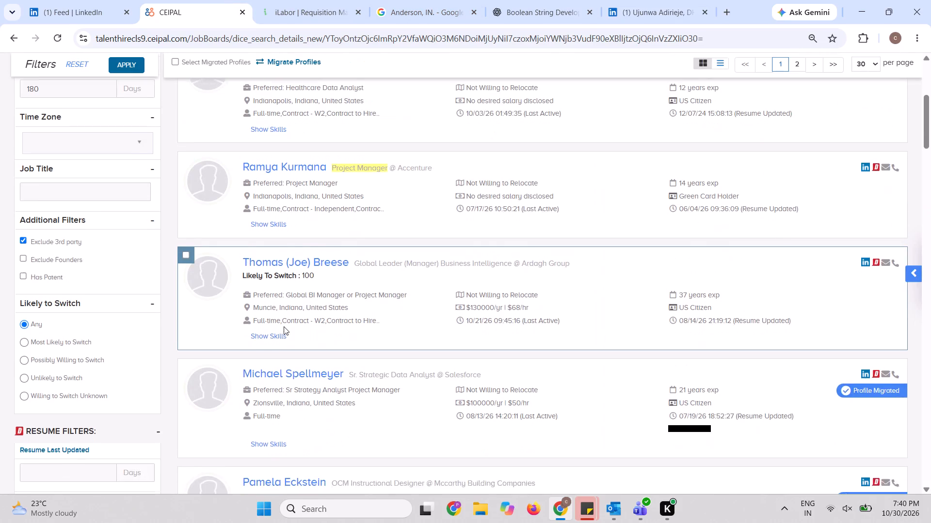
{"action": "scroll", "coordinate": [284, 326], "scroll_direction": "down", "scroll_amount": 2}
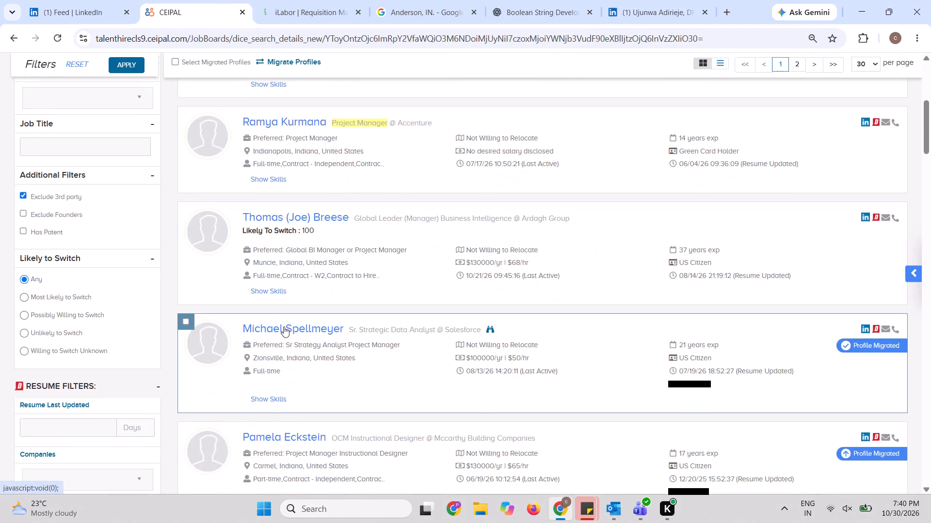
{"action": "left_click", "coordinate": [491, 327]}
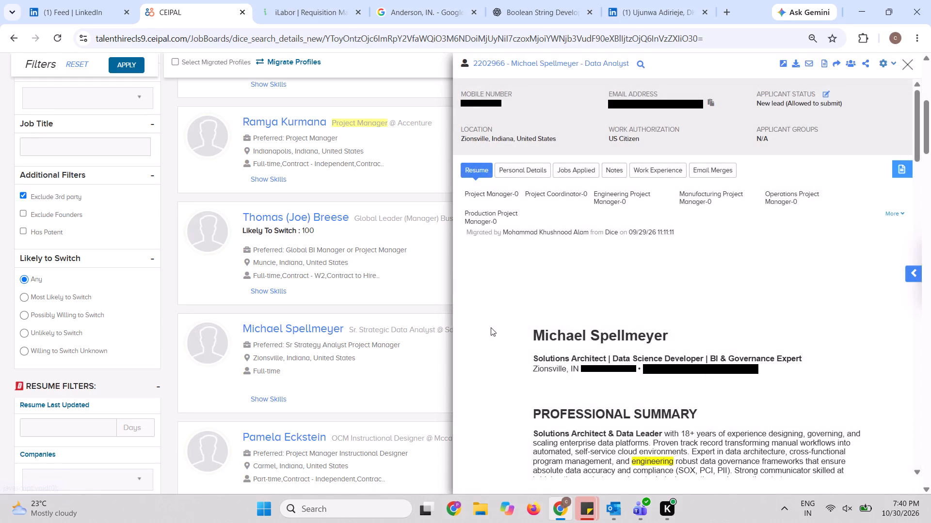
Open the Calculator workbook in Excel and go to the $GM calculator on Sheet1.
{"action": "left_click", "coordinate": [379, 512]}
{"action": "type", "text": "cal"}
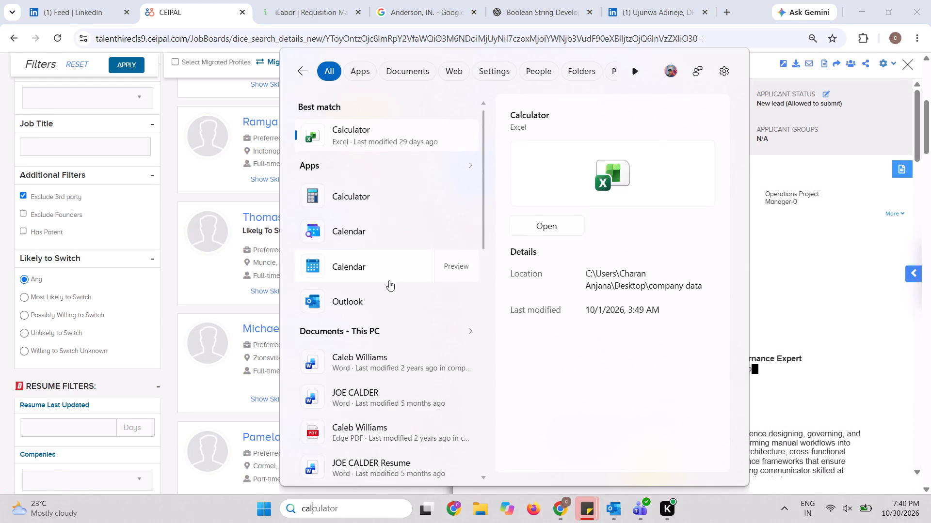
{"action": "left_click", "coordinate": [376, 136]}
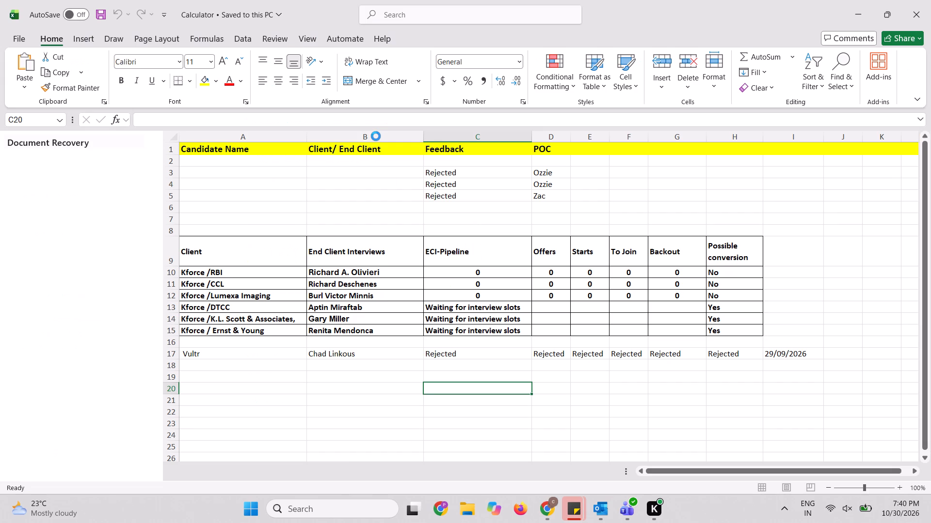
{"action": "left_click", "coordinate": [253, 474]}
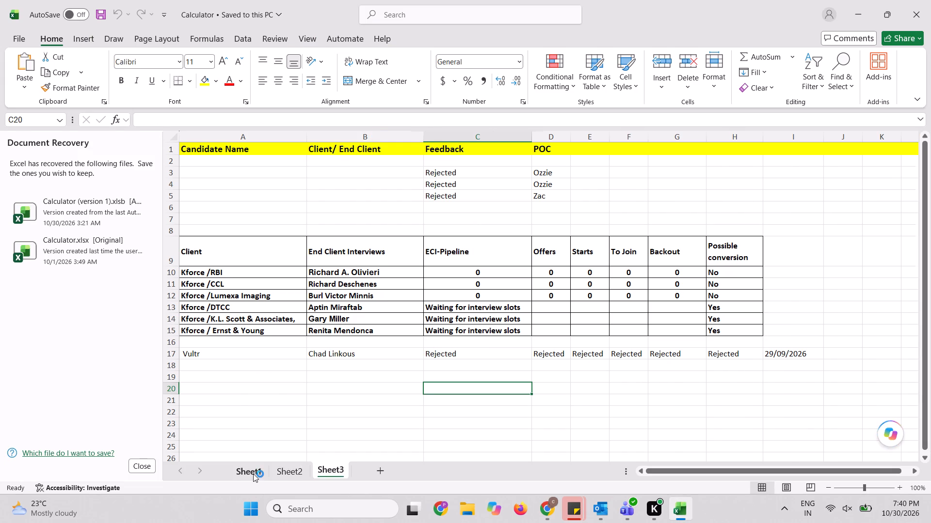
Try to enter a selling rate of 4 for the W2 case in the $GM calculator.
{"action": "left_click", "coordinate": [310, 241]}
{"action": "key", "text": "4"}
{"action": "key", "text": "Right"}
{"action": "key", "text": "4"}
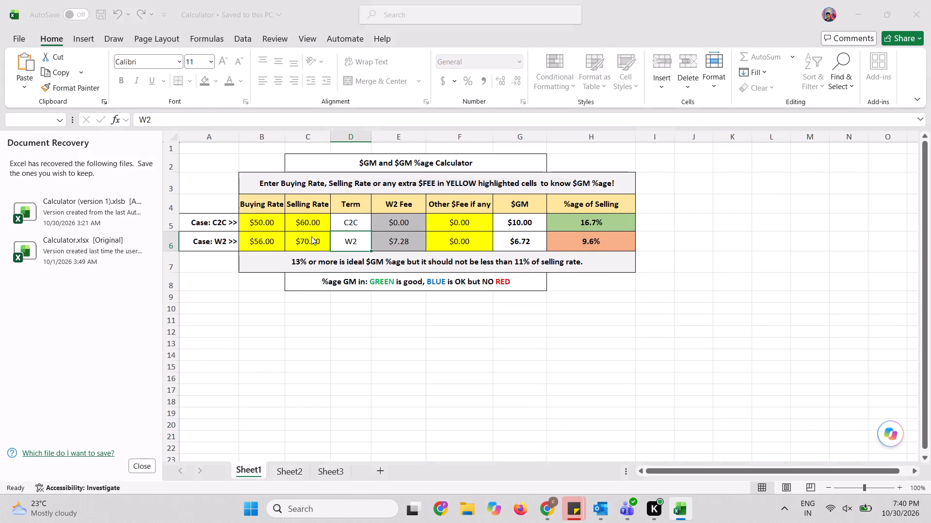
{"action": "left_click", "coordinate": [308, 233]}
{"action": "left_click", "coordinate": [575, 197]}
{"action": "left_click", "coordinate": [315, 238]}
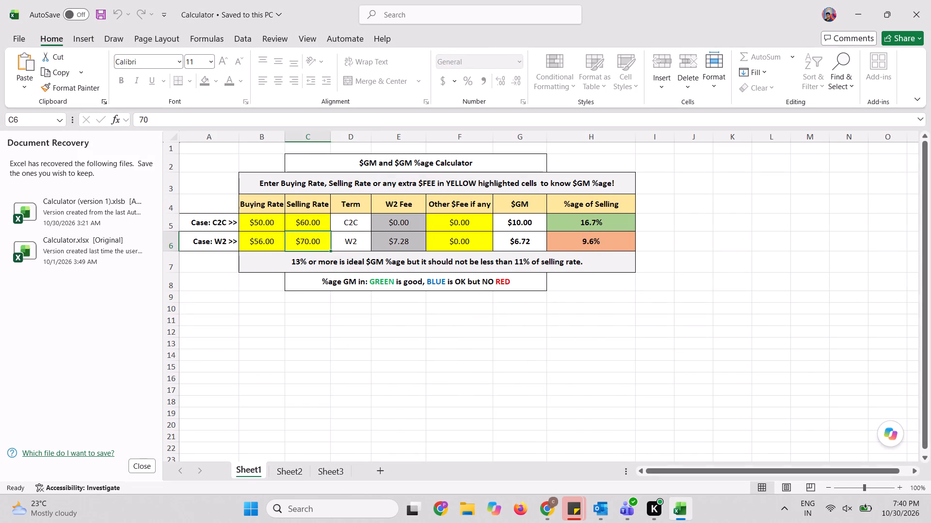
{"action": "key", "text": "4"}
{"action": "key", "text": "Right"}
Enter a new selling rate beginning with 4 for the W2 case.
{"action": "left_click", "coordinate": [318, 239]}
{"action": "key", "text": "4"}
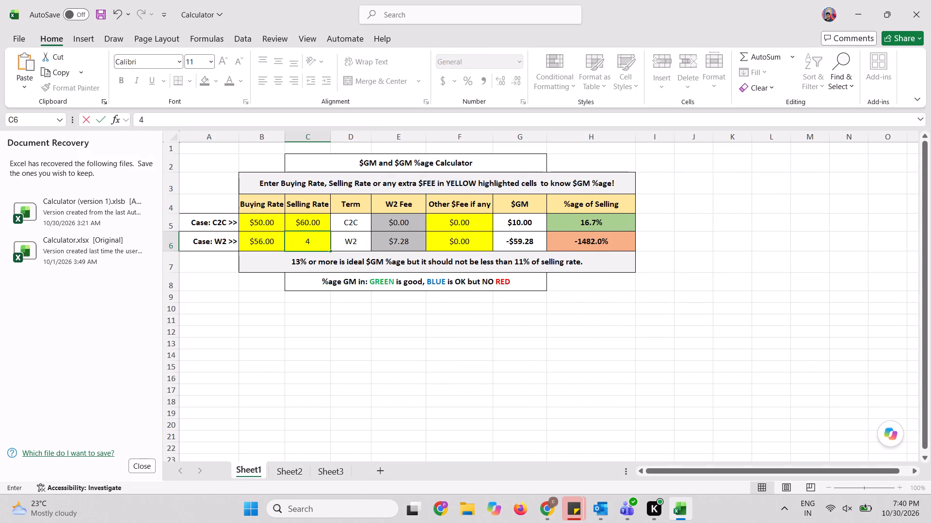
Set the selling rate for the W2 case to 50 in the $GM calculator.
{"action": "key", "text": "BackSpace"}
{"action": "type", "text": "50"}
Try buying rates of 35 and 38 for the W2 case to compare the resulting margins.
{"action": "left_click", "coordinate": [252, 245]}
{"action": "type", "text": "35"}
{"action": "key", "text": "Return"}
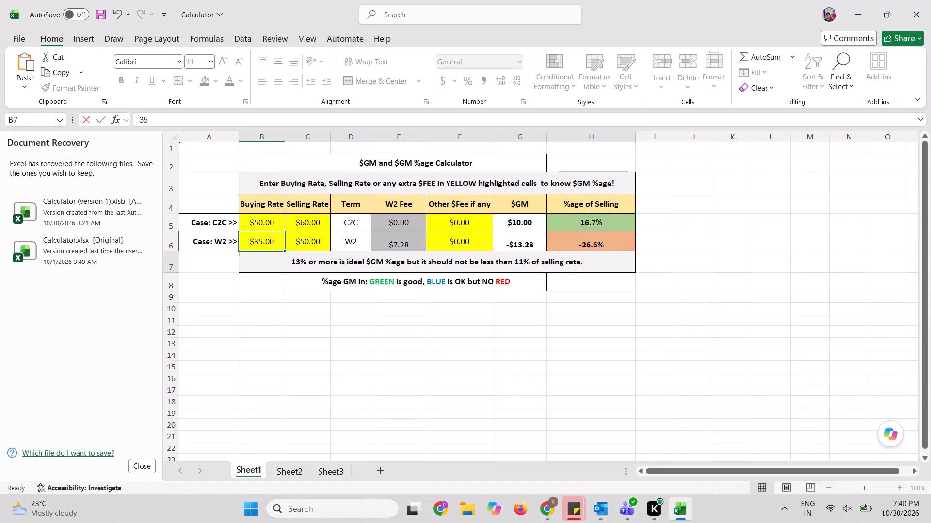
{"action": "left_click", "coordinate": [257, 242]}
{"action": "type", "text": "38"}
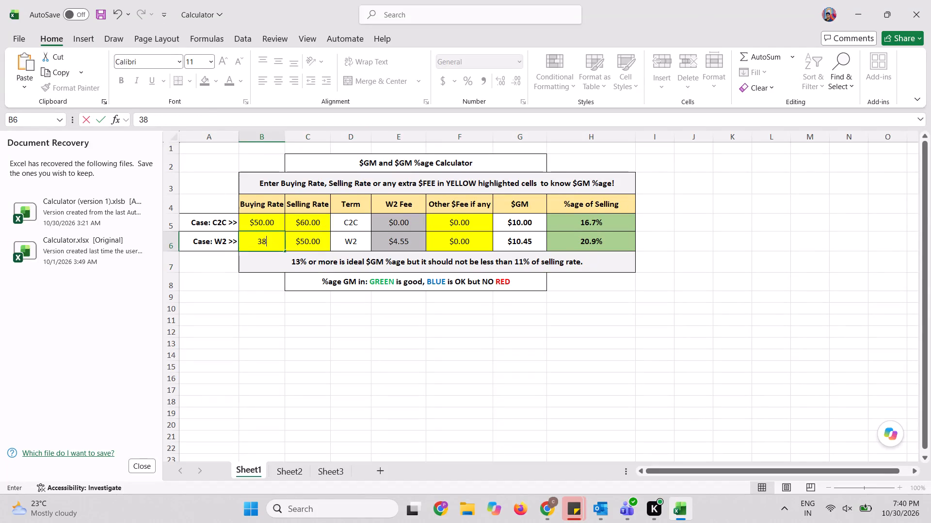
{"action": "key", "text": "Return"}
Set the buying rate for the W2 case to 39.
{"action": "left_click", "coordinate": [271, 245]}
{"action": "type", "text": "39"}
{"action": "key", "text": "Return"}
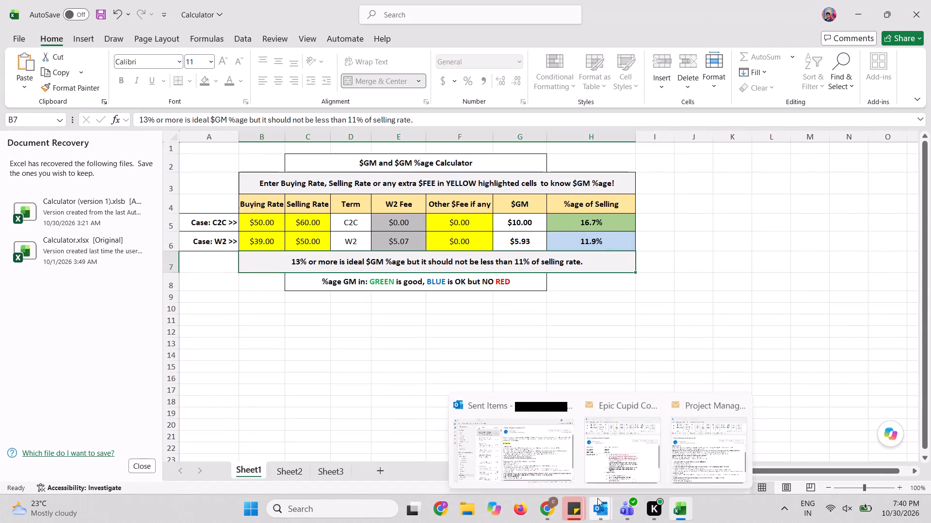
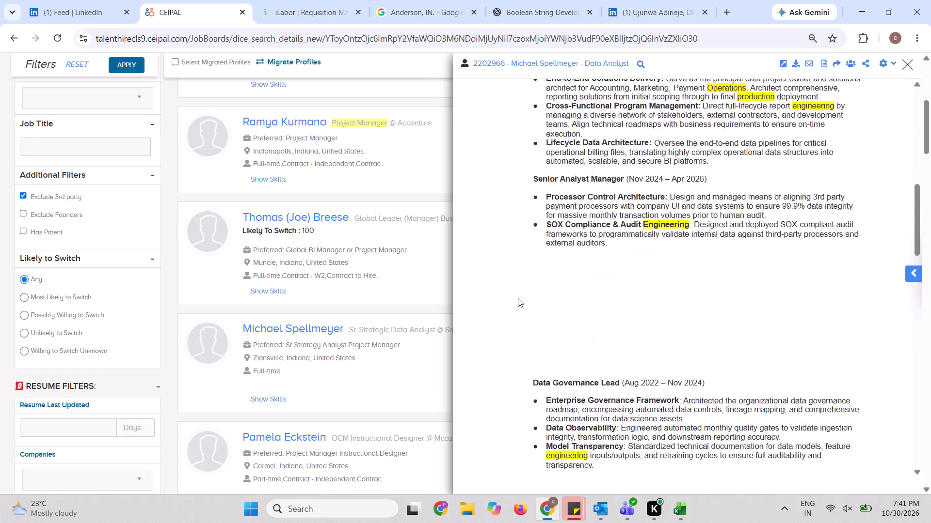
Review the data analyst's resume, covering the work experience, education, core skills and contact header, and close the quick view.
{"action": "scroll", "coordinate": [518, 298], "scroll_direction": "down", "scroll_amount": 8}
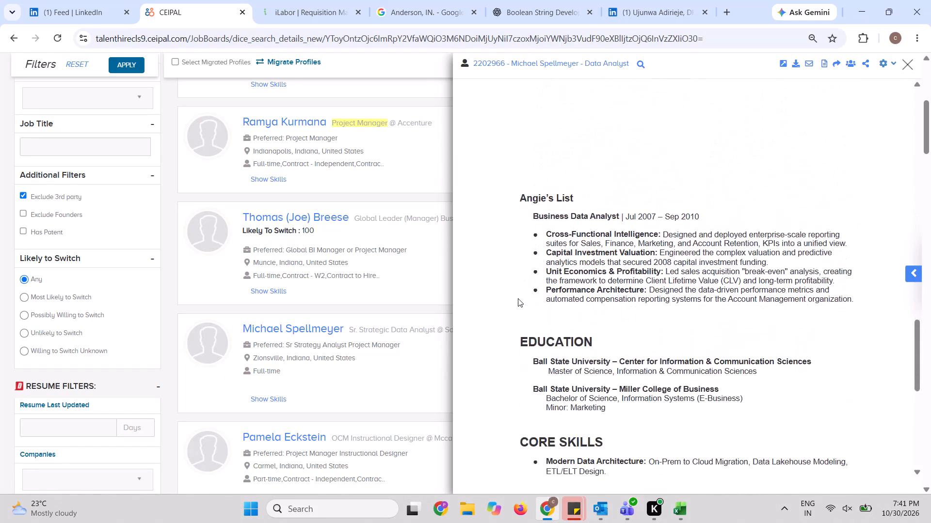
{"action": "scroll", "coordinate": [518, 298], "scroll_direction": "up", "scroll_amount": 7}
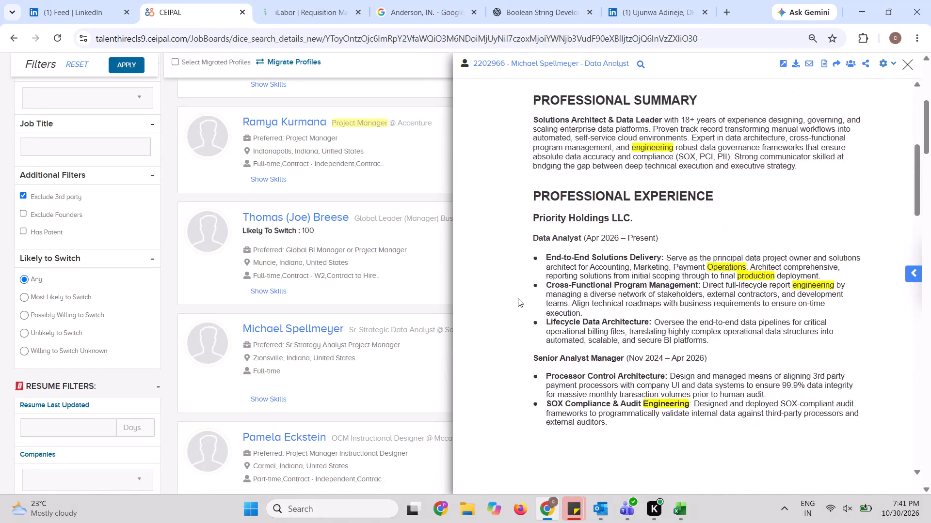
{"action": "scroll", "coordinate": [518, 298], "scroll_direction": "up", "scroll_amount": 6}
{"action": "scroll", "coordinate": [754, 140], "scroll_direction": "right", "scroll_amount": 1}
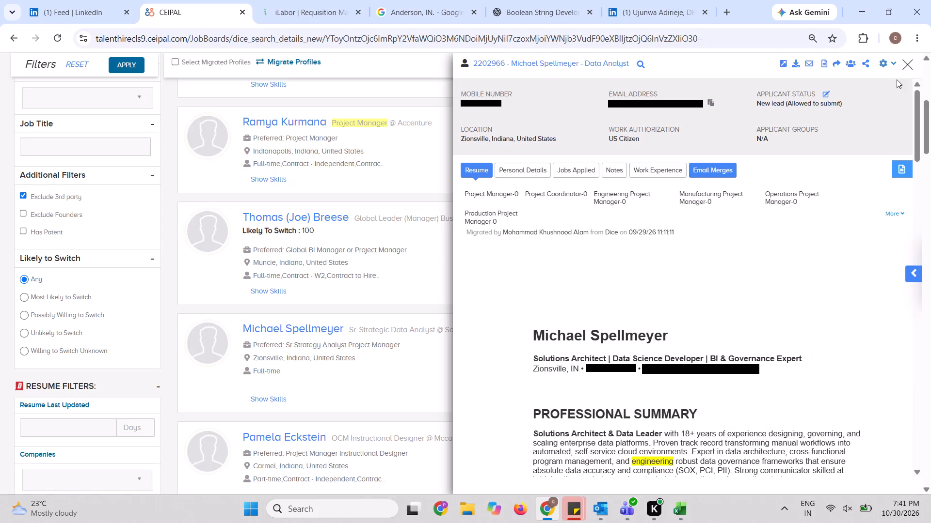
{"action": "left_click", "coordinate": [905, 70]}
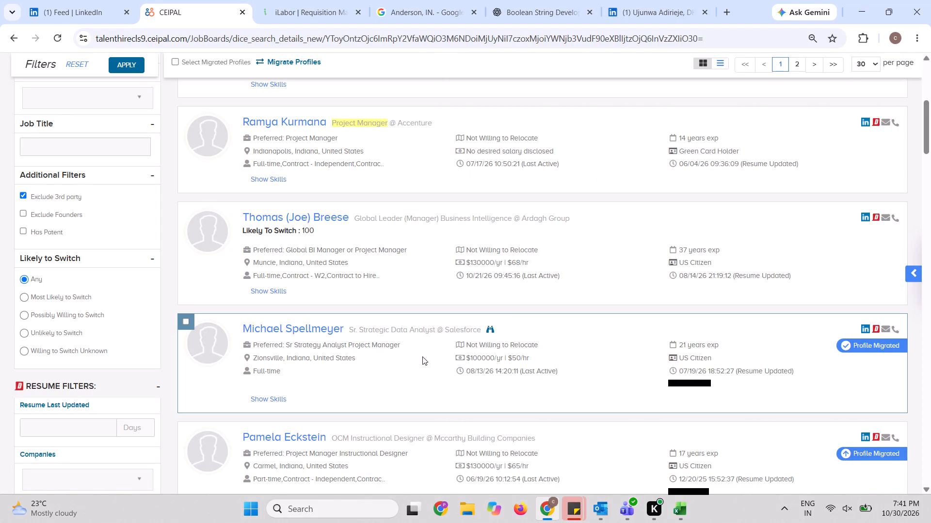
Reopen the quick view of the Sr. Strategic Data Analyst at Salesforce and select the candidate's name in the resume heading.
{"action": "left_click", "coordinate": [487, 330]}
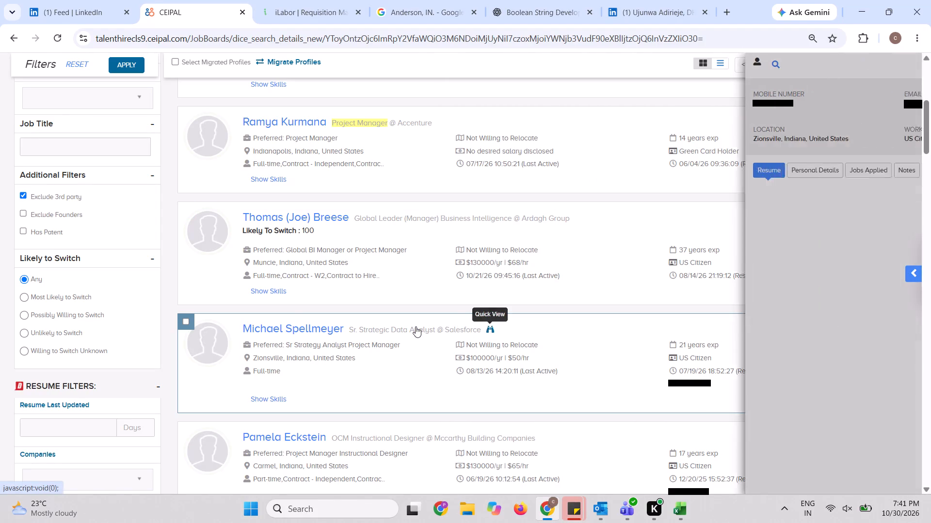
{"action": "scroll", "coordinate": [335, 360], "scroll_direction": "down", "scroll_amount": 1}
{"action": "left_click", "coordinate": [698, 334]}
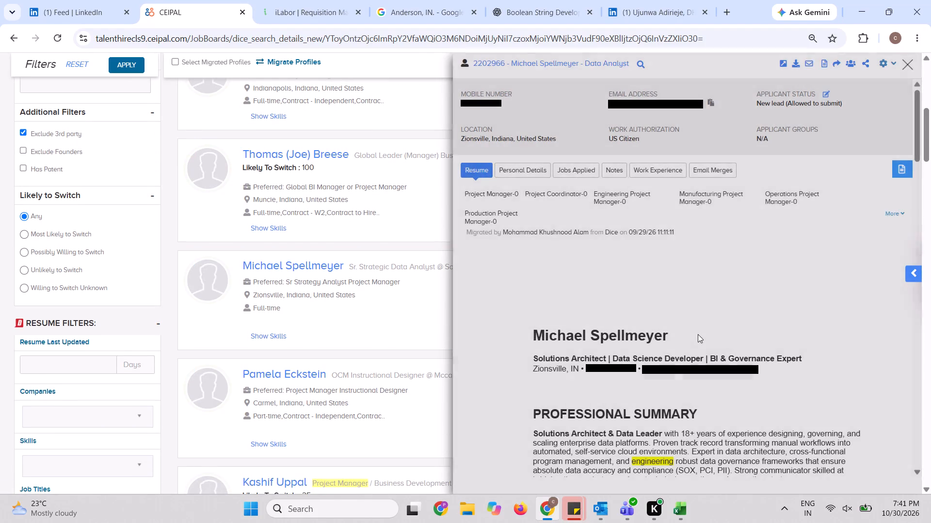
{"action": "left_click_drag", "start_coordinate": [533, 338], "coordinate": [665, 336]}
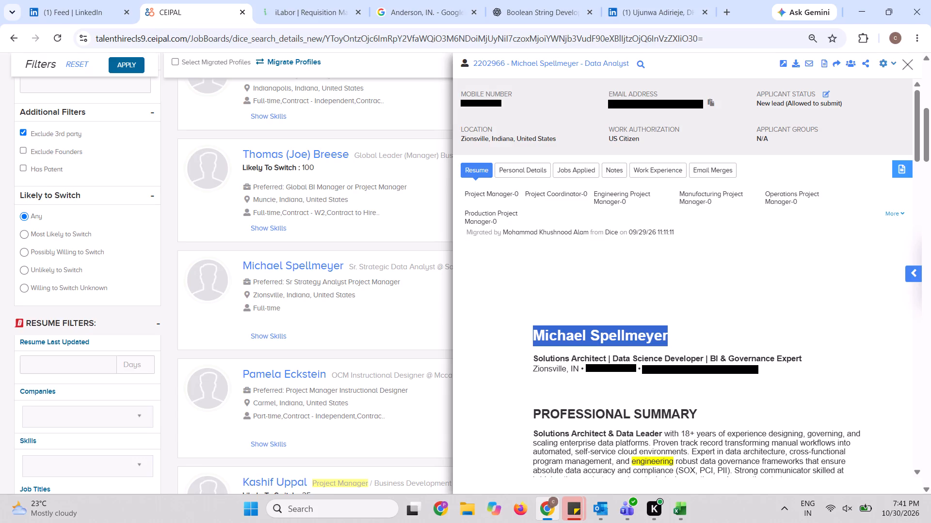
Look up the Zionsville Data Analyst on LinkedIn using the name from the CEIPAL resume, and review the Solutions Architect profile's work experience.
{"action": "left_click_drag", "start_coordinate": [665, 336], "coordinate": [666, 336]}
{"action": "key", "text": "ctrl+c"}
{"action": "left_click", "coordinate": [658, 0]}
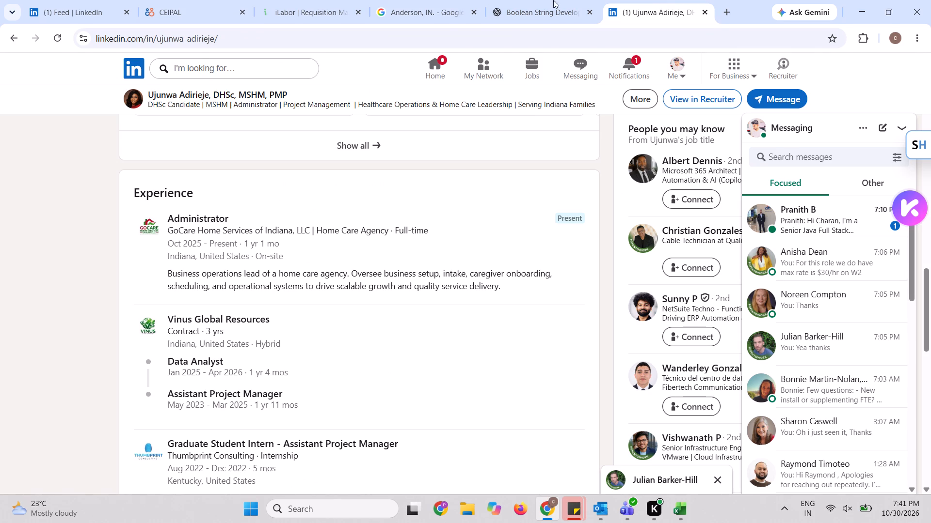
{"action": "left_click", "coordinate": [204, 66]}
{"action": "key", "text": "ctrl+v"}
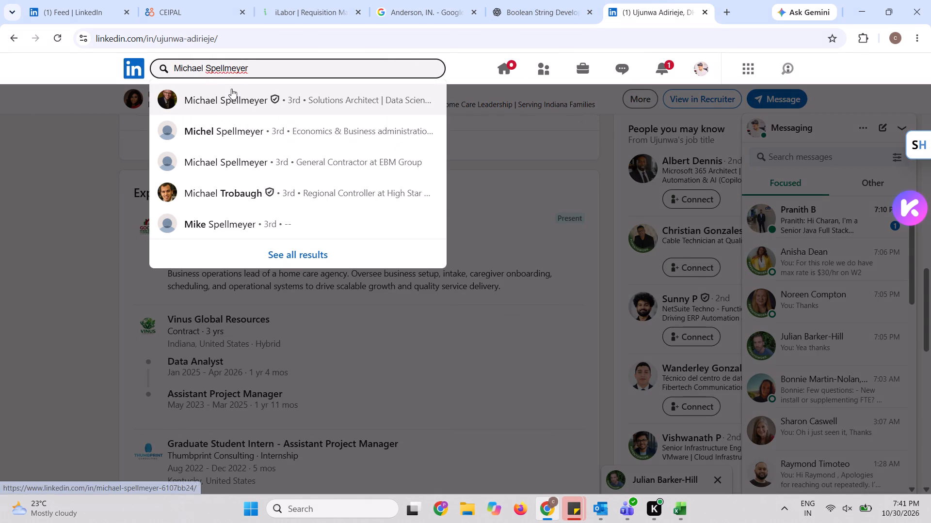
{"action": "left_click", "coordinate": [231, 89]}
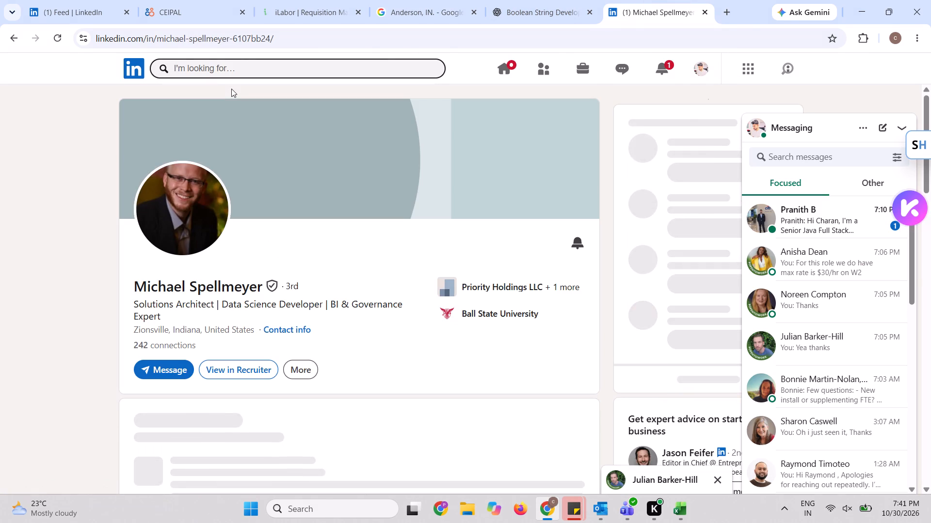
{"action": "scroll", "coordinate": [231, 89], "scroll_direction": "down", "scroll_amount": 2}
{"action": "scroll", "coordinate": [98, 236], "scroll_direction": "down", "scroll_amount": 1}
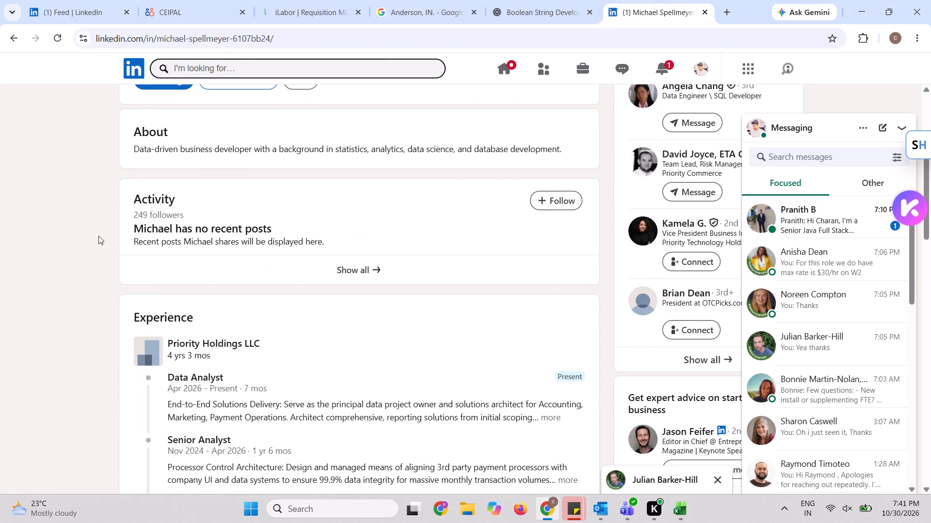
{"action": "scroll", "coordinate": [98, 236], "scroll_direction": "down", "scroll_amount": 2}
Return to the CEIPAL candidate results and close the Data Analyst's resume quick view.
{"action": "left_click", "coordinate": [188, 0]}
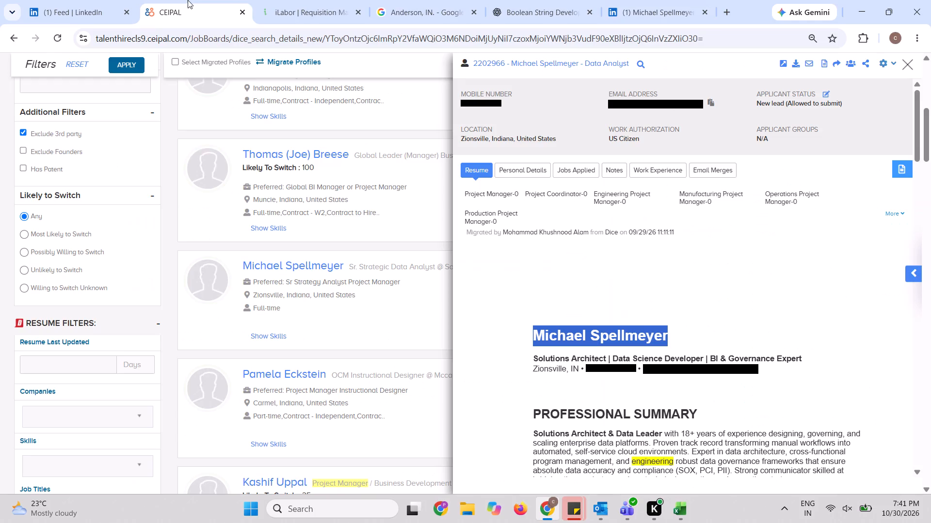
{"action": "left_click", "coordinate": [902, 65]}
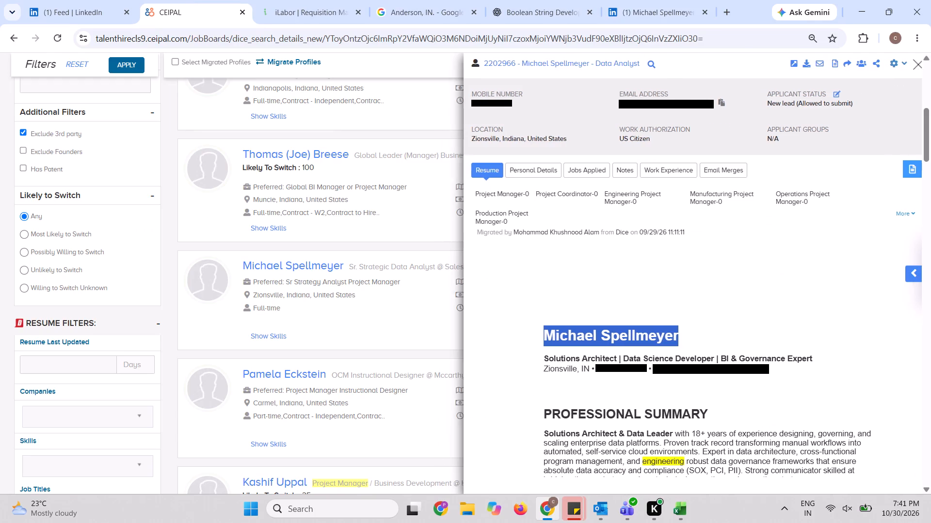
Look up the Marion, Indiana Project Coordinator from the CEIPAL results on LinkedIn, and review the matching MBA, PMP profile's work experience.
{"action": "scroll", "coordinate": [395, 292], "scroll_direction": "down", "scroll_amount": 2}
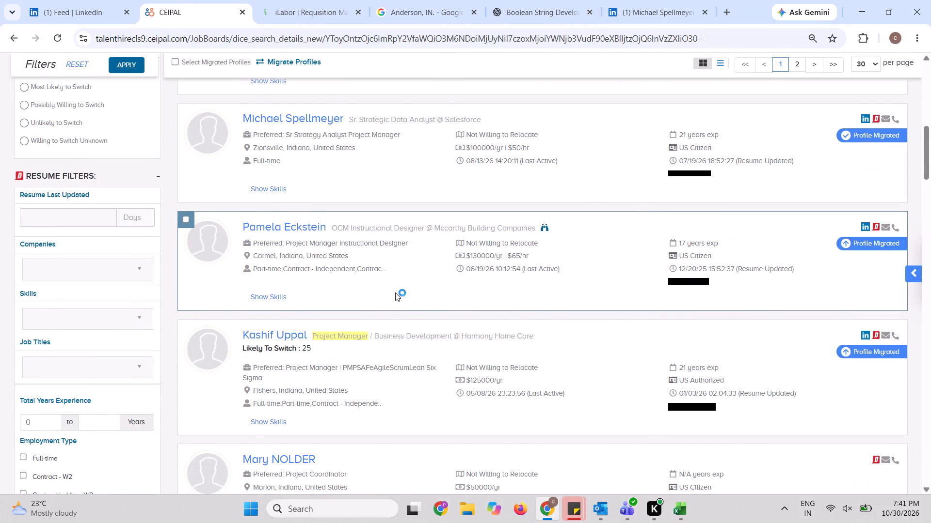
{"action": "scroll", "coordinate": [395, 292], "scroll_direction": "down", "scroll_amount": 1}
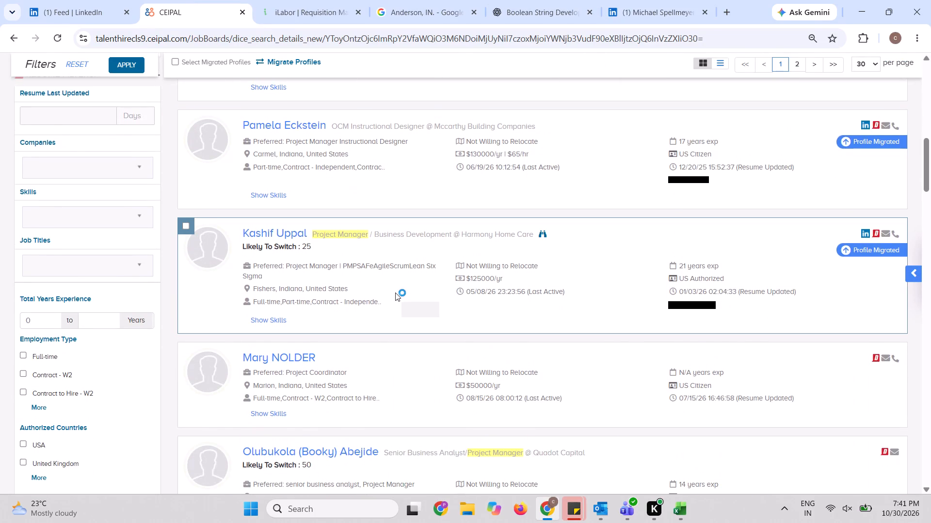
{"action": "scroll", "coordinate": [395, 292], "scroll_direction": "down", "scroll_amount": 1}
{"action": "left_click_drag", "start_coordinate": [231, 317], "coordinate": [352, 323]}
{"action": "key", "text": "ctrl+c"}
{"action": "key", "text": "ctrl+c"}
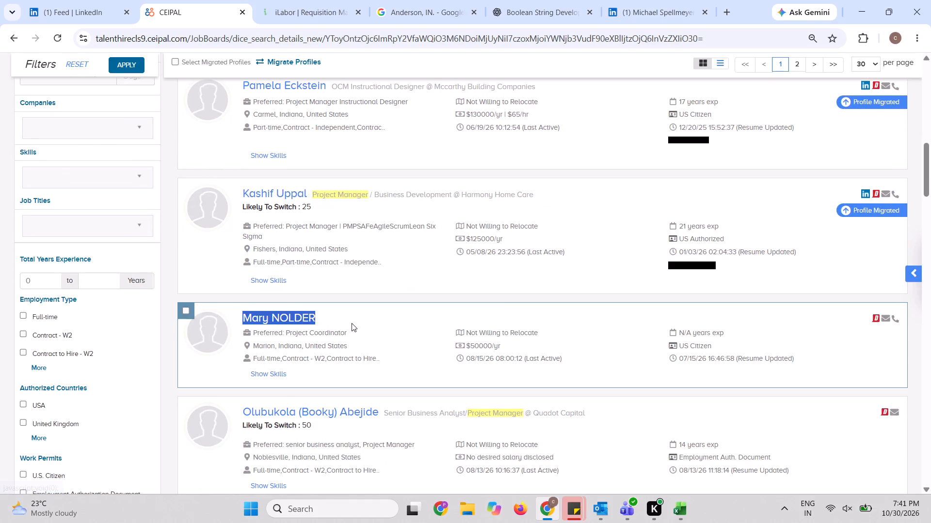
{"action": "right_click", "coordinate": [671, 0]}
{"action": "double_click", "coordinate": [671, 0]}
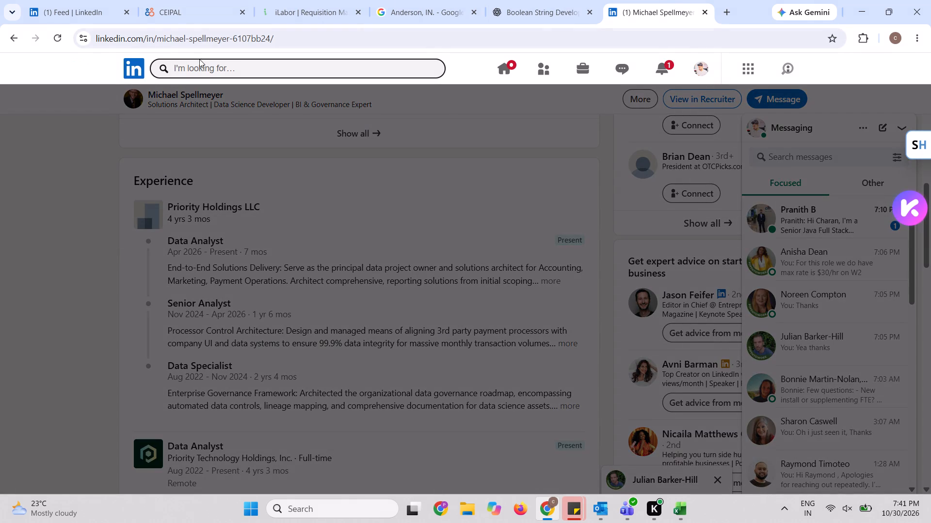
{"action": "key", "text": "ctrl+a"}
{"action": "key", "text": "ctrl+v"}
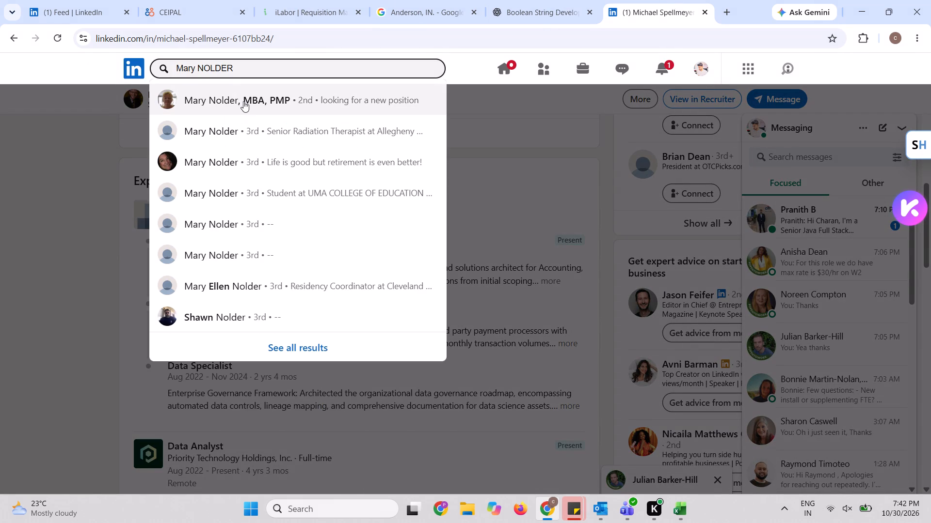
{"action": "left_click", "coordinate": [244, 99]}
{"action": "left_click", "coordinate": [32, 222]}
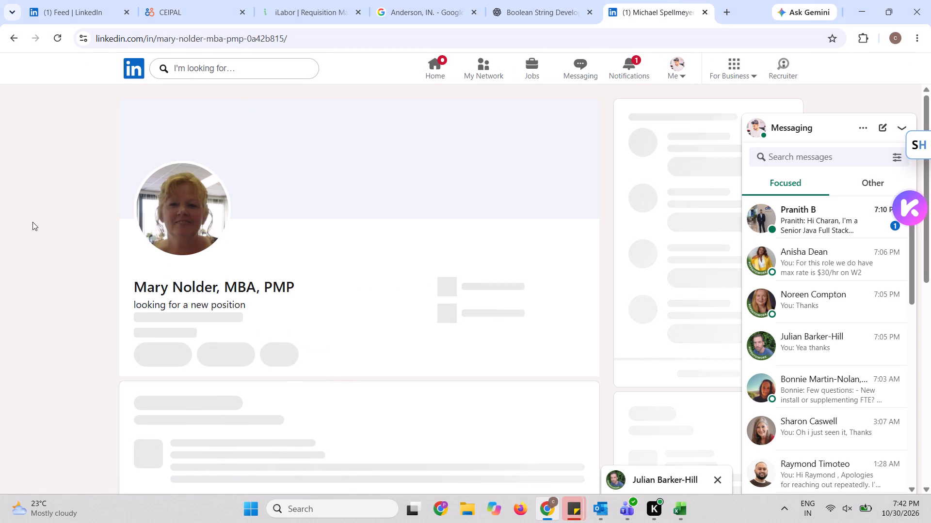
{"action": "scroll", "coordinate": [32, 222], "scroll_direction": "down", "scroll_amount": 3}
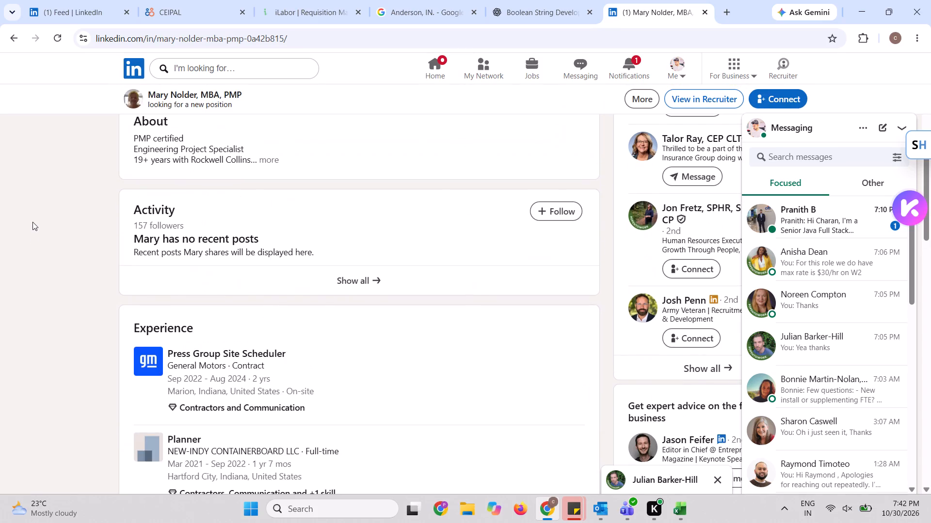
{"action": "scroll", "coordinate": [32, 222], "scroll_direction": "down", "scroll_amount": 2}
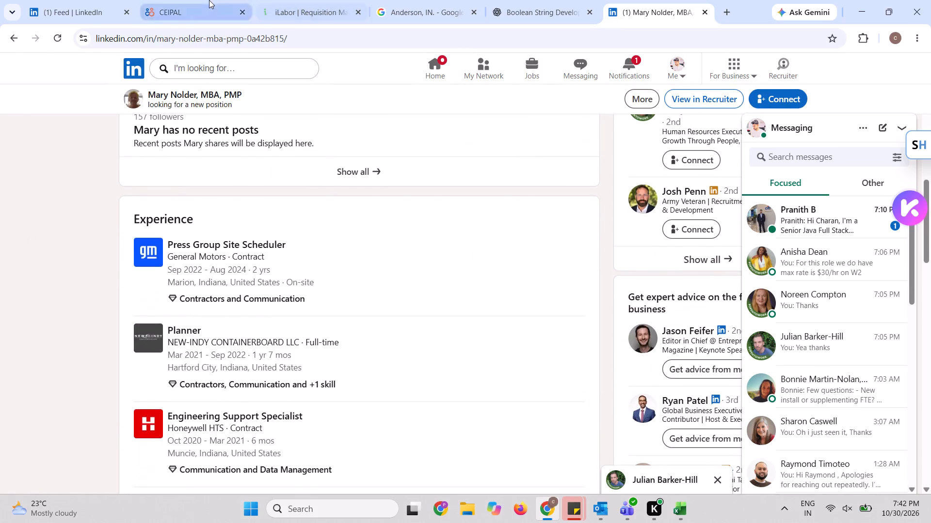
Search LinkedIn for the name of the Senior Business Analyst/Project Manager at Quadot Capital listed in the CEIPAL results.
{"action": "left_click", "coordinate": [209, 0]}
{"action": "scroll", "coordinate": [363, 308], "scroll_direction": "down", "scroll_amount": 2}
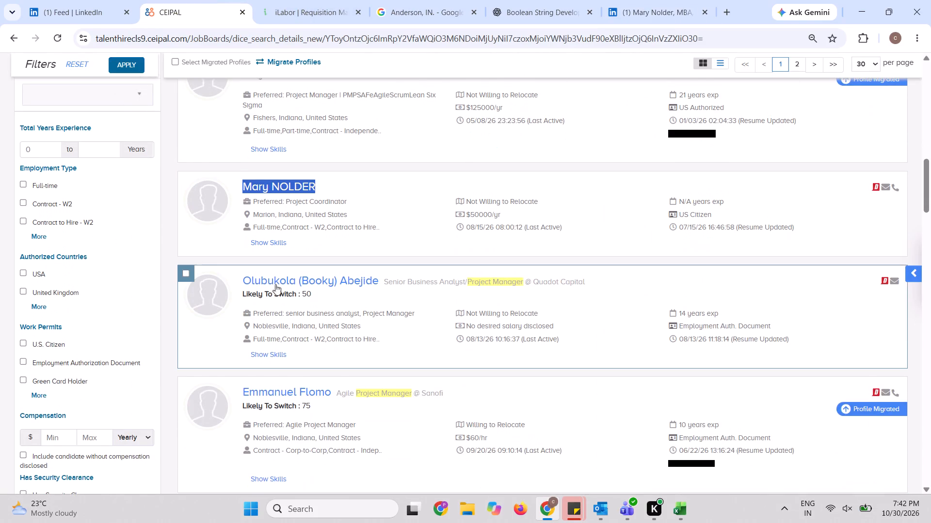
{"action": "left_click_drag", "start_coordinate": [234, 276], "coordinate": [270, 275]}
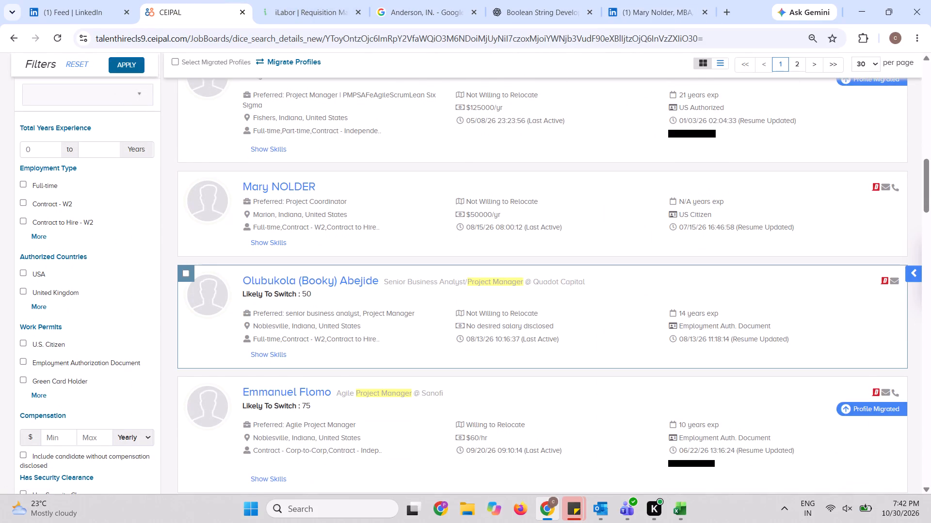
{"action": "left_click_drag", "start_coordinate": [270, 275], "coordinate": [389, 283]}
{"action": "key", "text": "ctrl+c"}
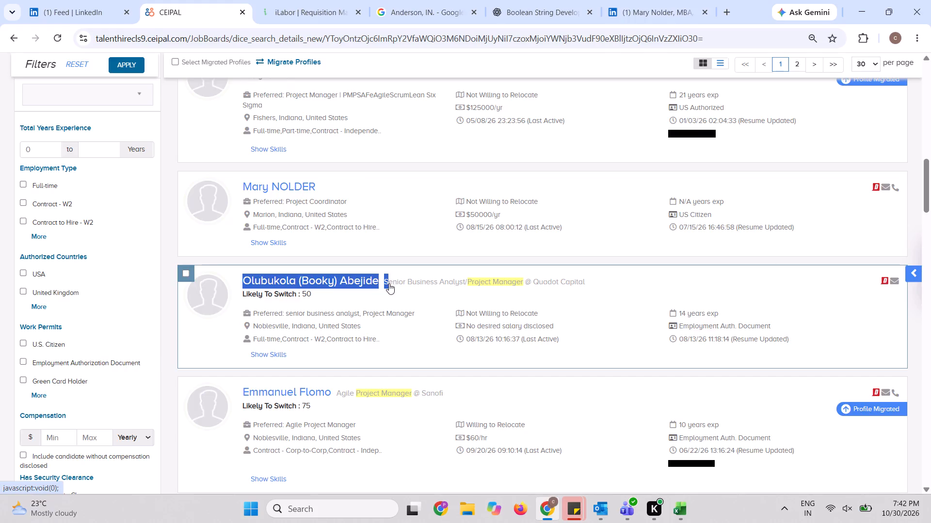
{"action": "left_click", "coordinate": [649, 3]}
{"action": "left_click", "coordinate": [262, 62]}
{"action": "key", "text": "ctrl+v"}
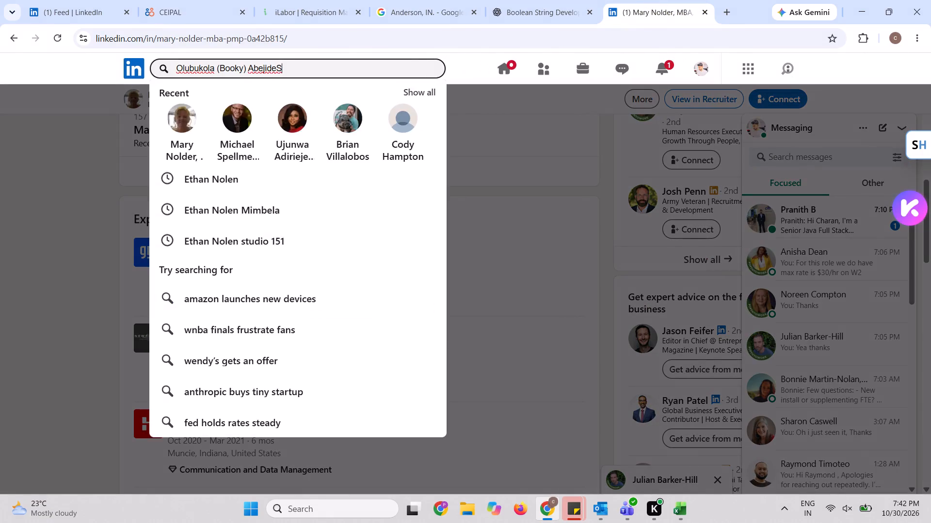
Remove the parenthesised nickname and the stray trailing letter from the candidate's name and search LinkedIn for the first and last name only.
{"action": "key", "text": "BackSpace"}
{"action": "double_click", "coordinate": [234, 71]}
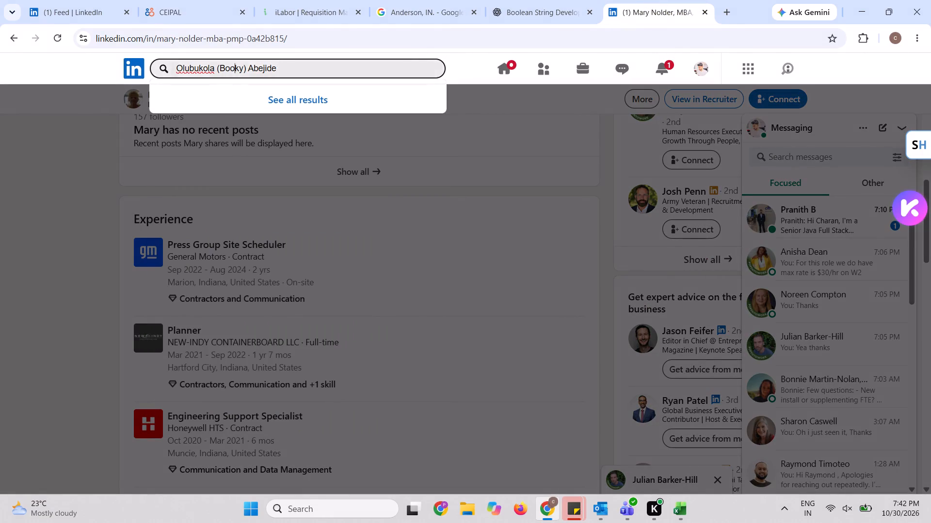
{"action": "key", "text": "BackSpace"}
{"action": "key", "text": "Right"}
{"action": "key", "text": "BackSpace"}
{"action": "key", "text": "BackSpace"}
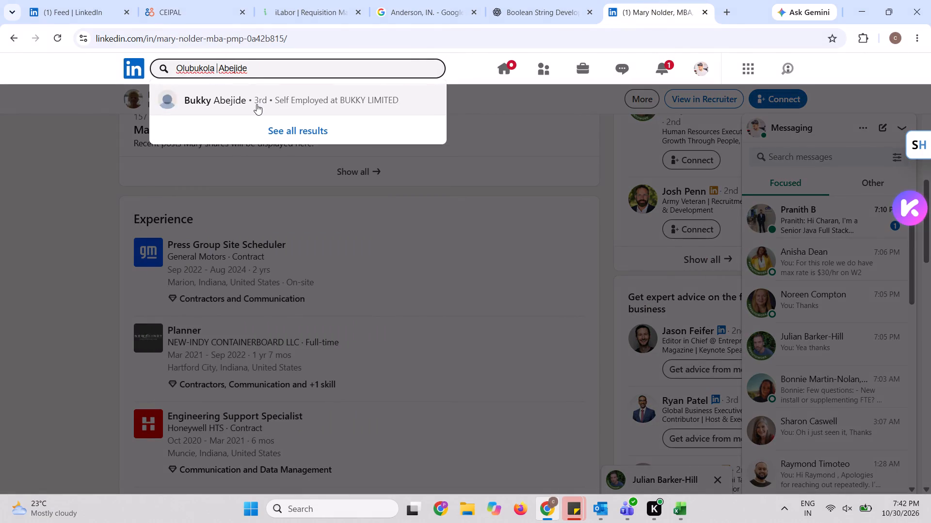
{"action": "key", "text": "BackSpace"}
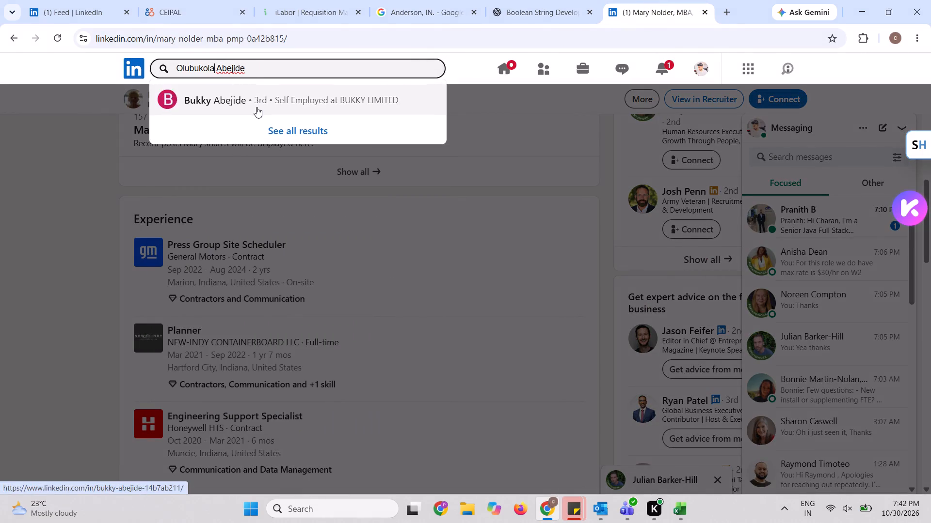
{"action": "key", "text": "Return"}
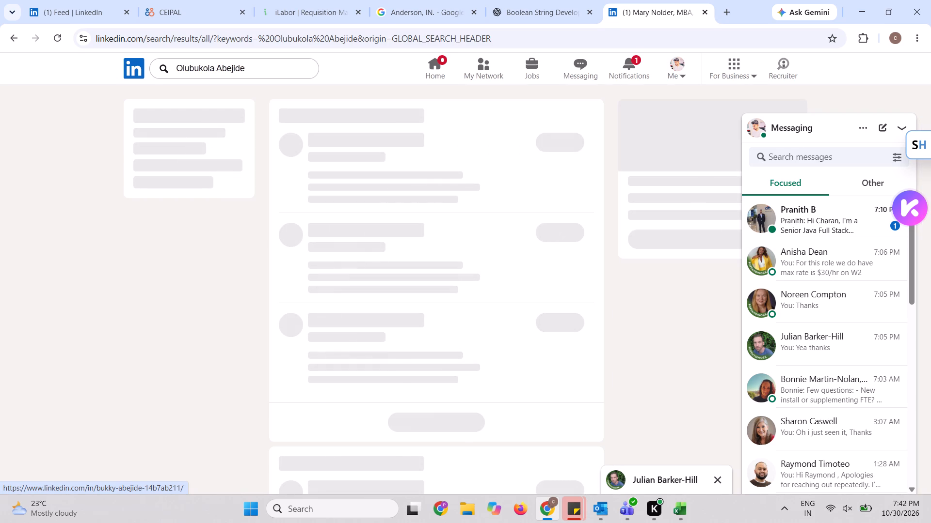
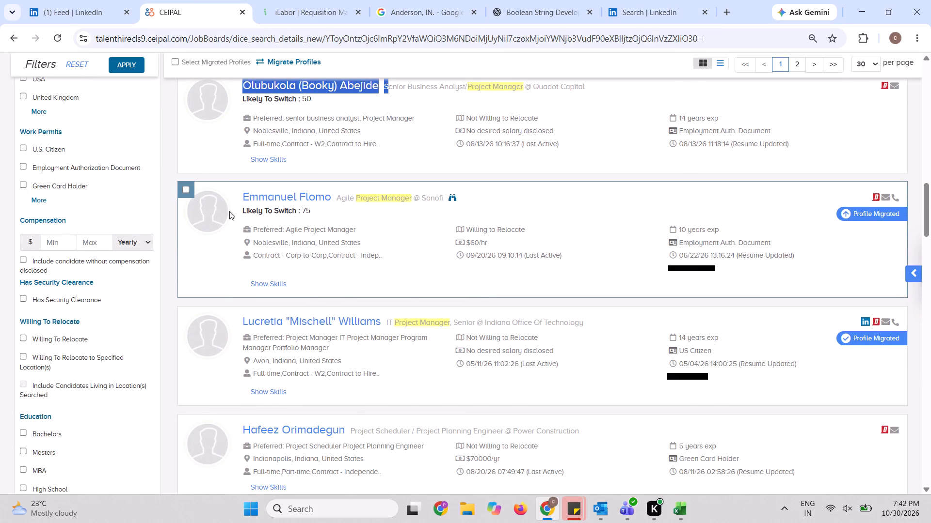
{"action": "left_click_drag", "start_coordinate": [224, 199], "coordinate": [285, 180]}
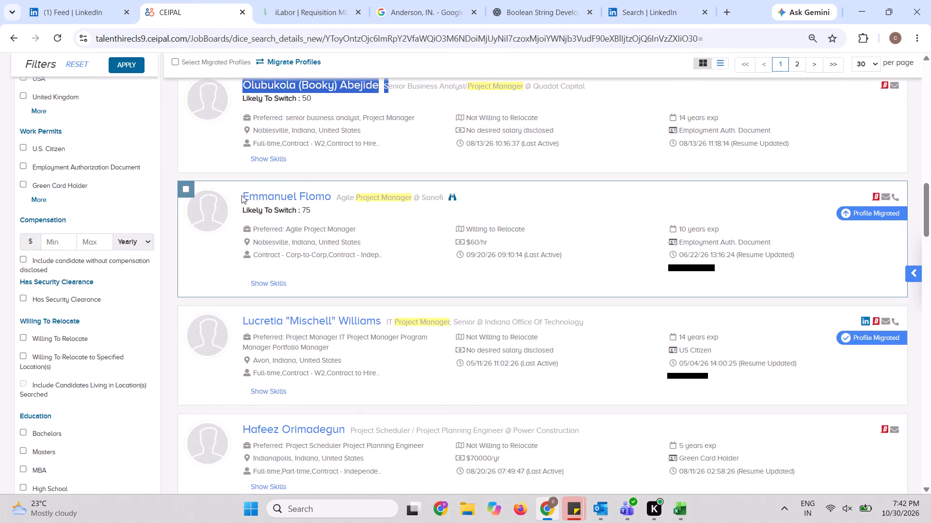
{"action": "left_click_drag", "start_coordinate": [236, 194], "coordinate": [333, 202]}
{"action": "key", "text": "ctrl+c"}
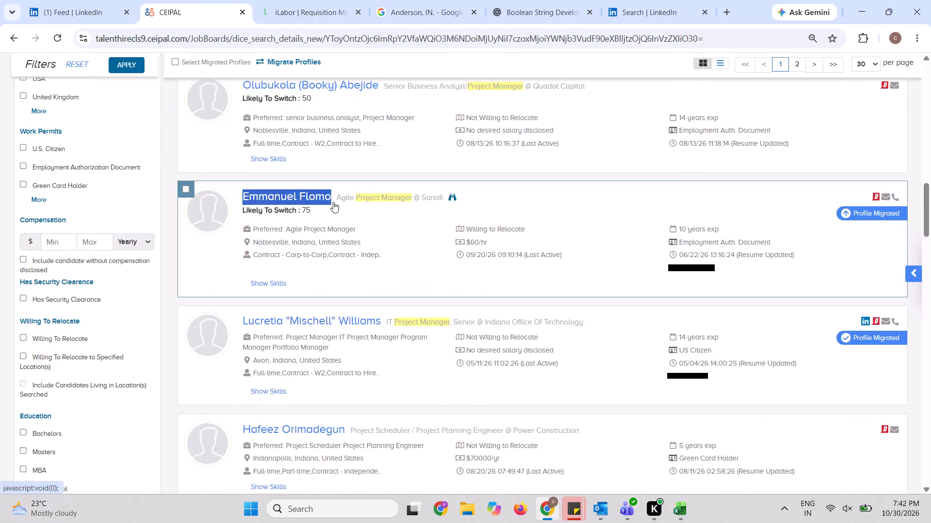
{"action": "key", "text": "ctrl+c"}
{"action": "key", "text": "ctrl+c"}
{"action": "left_click", "coordinate": [635, 0]}
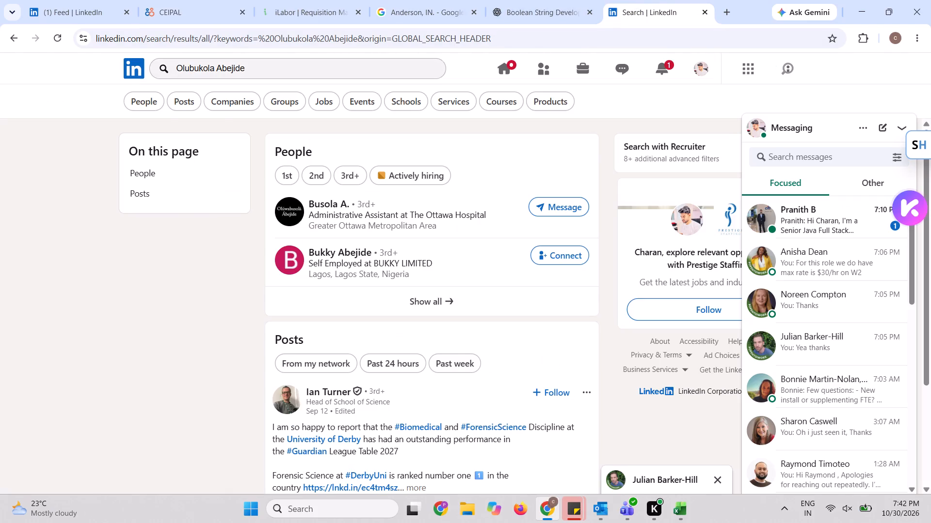
{"action": "left_click", "coordinate": [247, 64]}
{"action": "key", "text": "ctrl+a"}
{"action": "key", "text": "ctrl+v"}
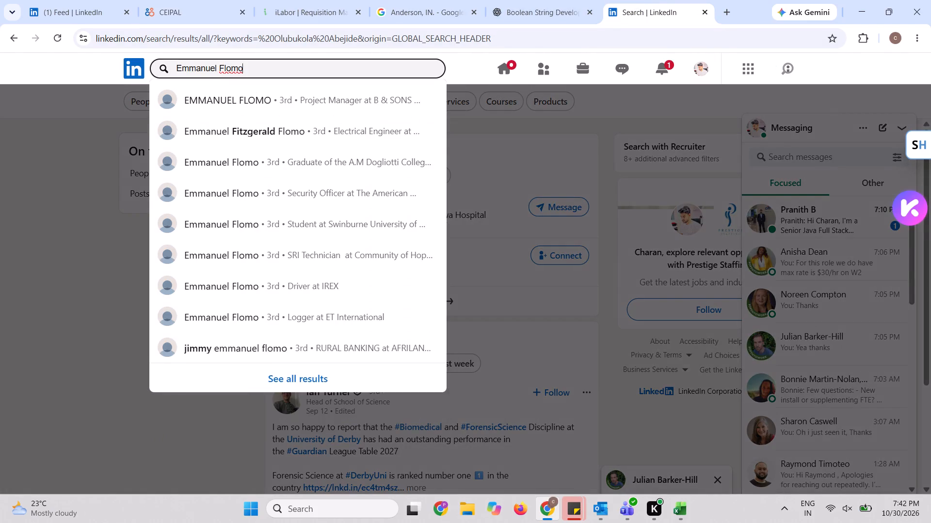
{"action": "left_click", "coordinate": [255, 104]}
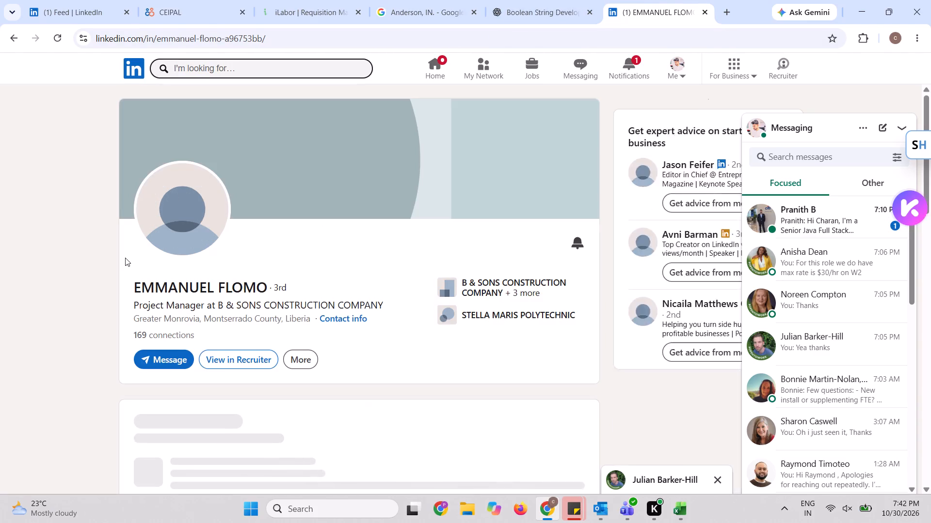
Review the B & Sons Construction Project Manager's LinkedIn experience and member details, and open the Sanofi Agile Project Manager's resume in CEIPAL.
{"action": "scroll", "coordinate": [70, 307], "scroll_direction": "down", "scroll_amount": 4}
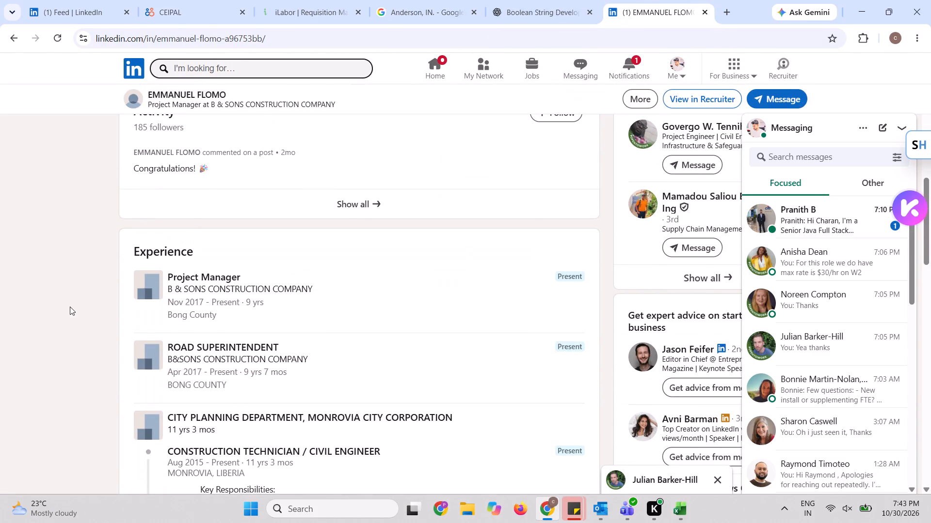
{"action": "left_click", "coordinate": [207, 0]}
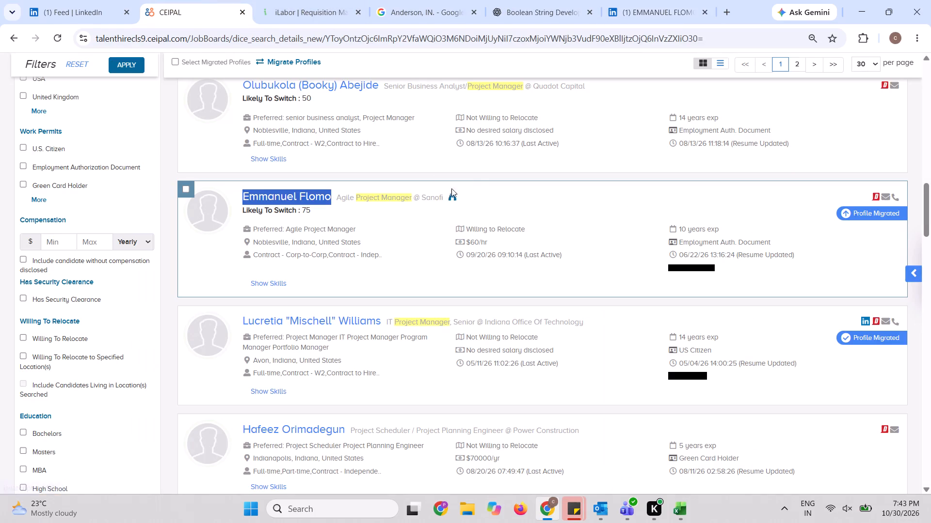
{"action": "left_click", "coordinate": [452, 197]}
{"action": "left_click", "coordinate": [708, 1]}
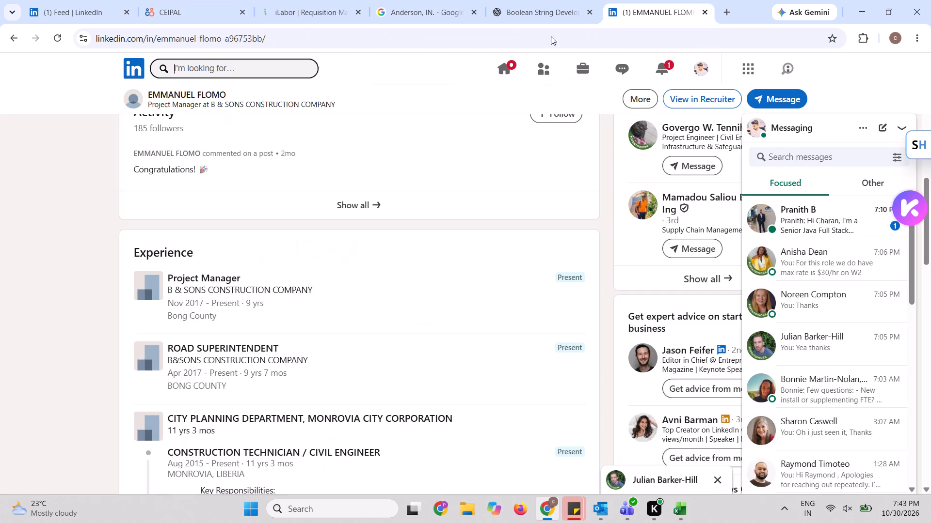
{"action": "scroll", "coordinate": [293, 296], "scroll_direction": "up", "scroll_amount": 11}
{"action": "left_click", "coordinate": [140, 290]}
{"action": "scroll", "coordinate": [152, 285], "scroll_direction": "up", "scroll_amount": 9}
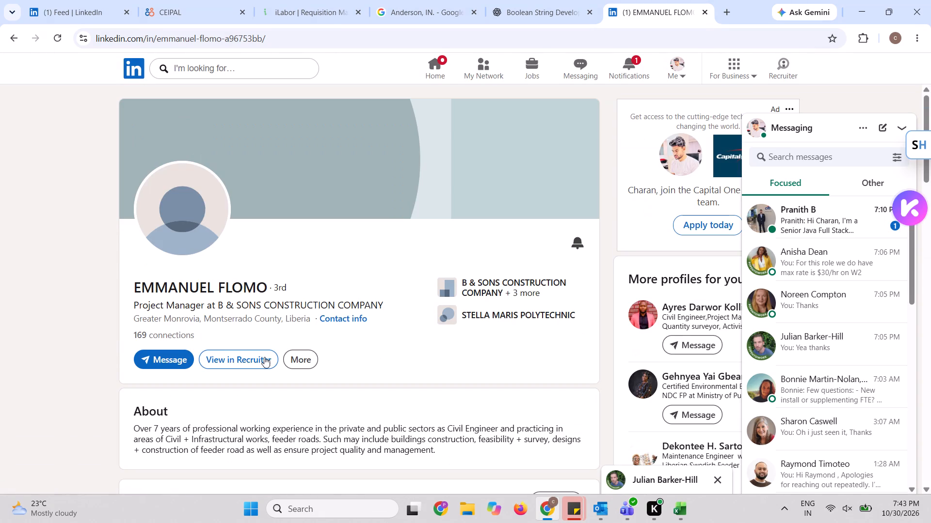
{"action": "left_click", "coordinate": [287, 359]}
{"action": "left_click", "coordinate": [337, 319]}
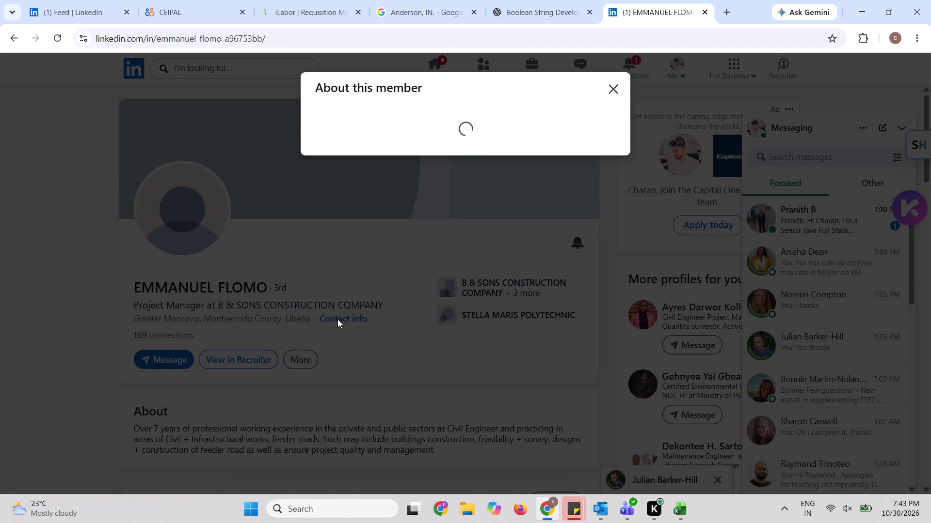
Read through the Sanofi Agile Project Manager's CEIPAL resume, covering achievements, education and certifications, and locate its LinkedIn link.
{"action": "left_click", "coordinate": [180, 0]}
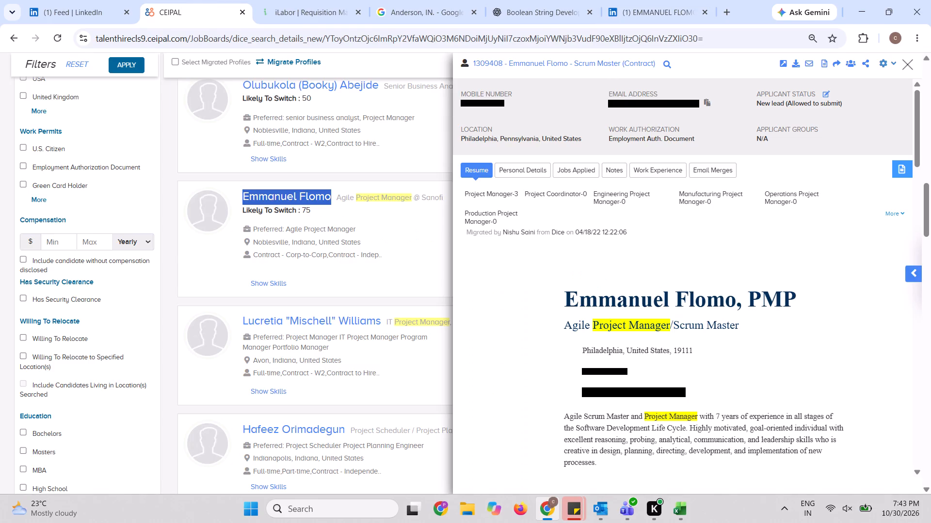
{"action": "scroll", "coordinate": [652, 396], "scroll_direction": "down", "scroll_amount": 12}
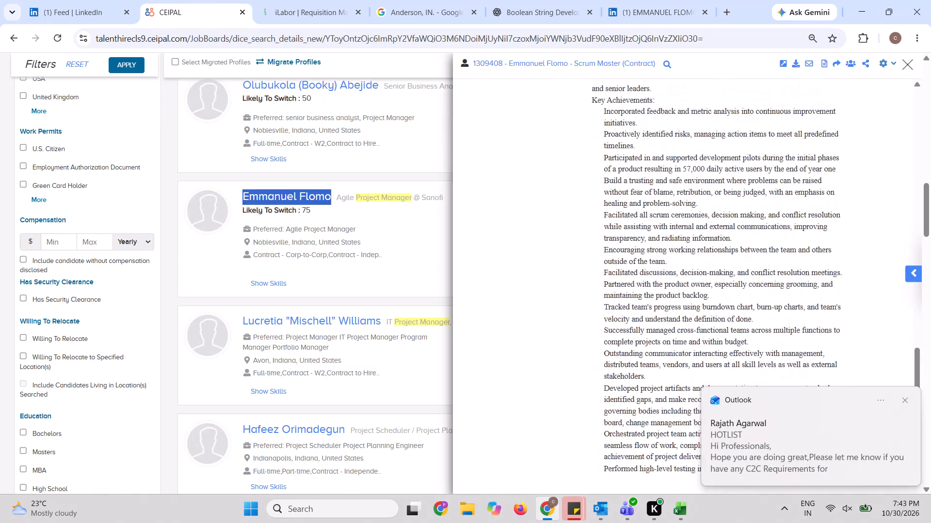
{"action": "scroll", "coordinate": [652, 396], "scroll_direction": "down", "scroll_amount": 2}
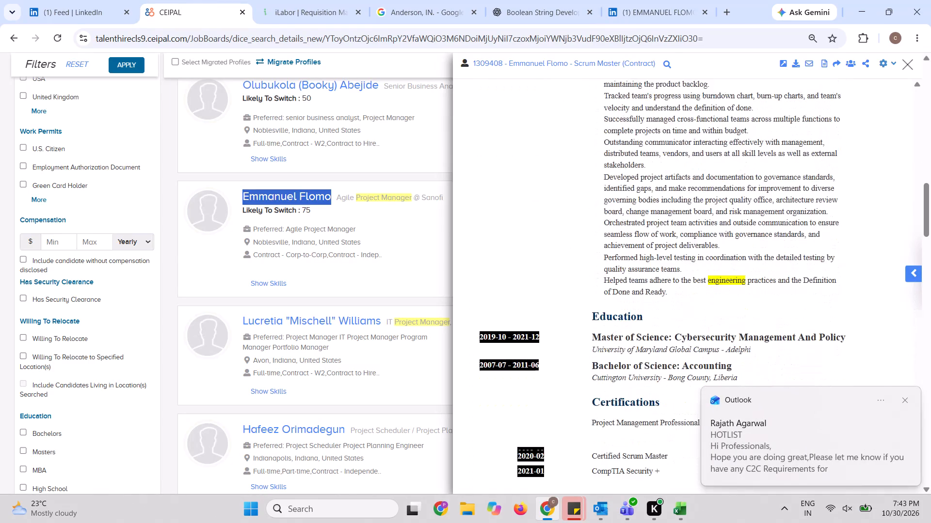
{"action": "scroll", "coordinate": [700, 297], "scroll_direction": "up", "scroll_amount": 19}
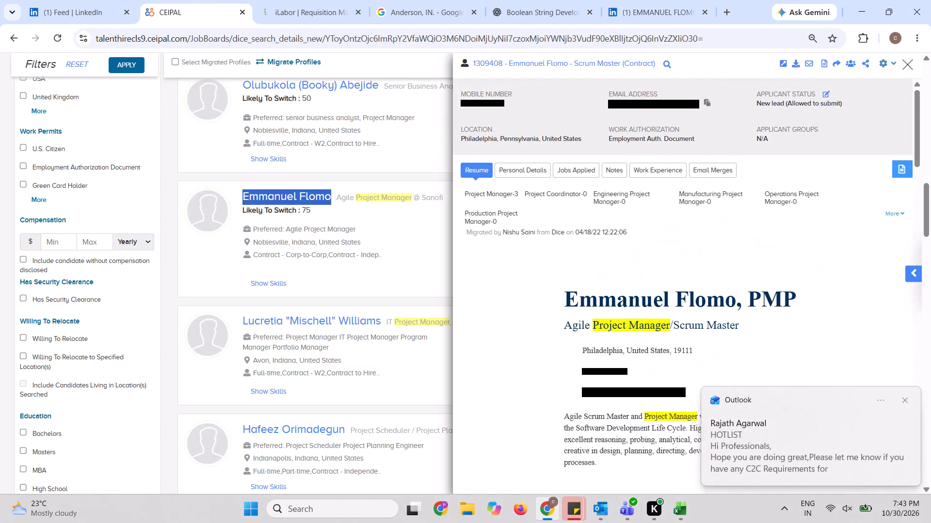
{"action": "scroll", "coordinate": [616, 380], "scroll_direction": "down", "scroll_amount": 3}
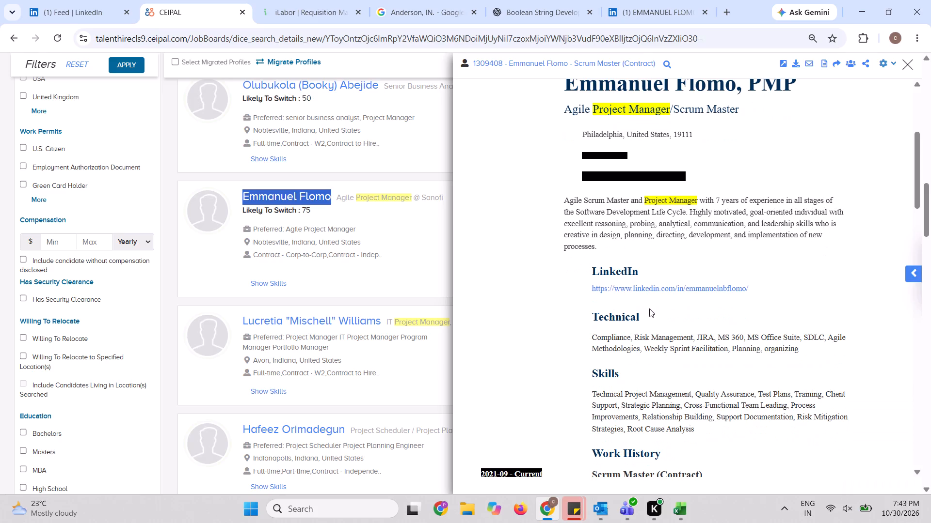
Open the LinkedIn link from the resume in a new tab and review that profile's experience and education.
{"action": "right_click", "coordinate": [649, 290]}
{"action": "left_click", "coordinate": [699, 310]}
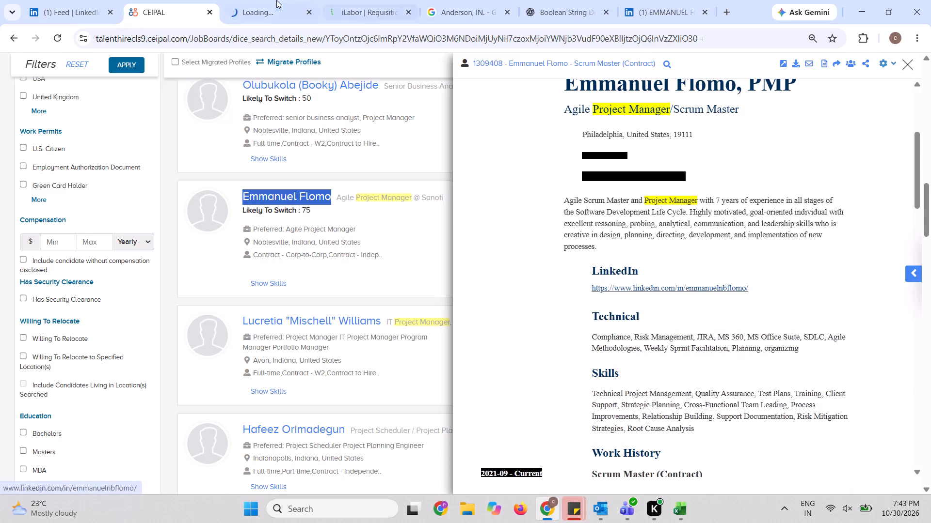
{"action": "left_click", "coordinate": [276, 0]}
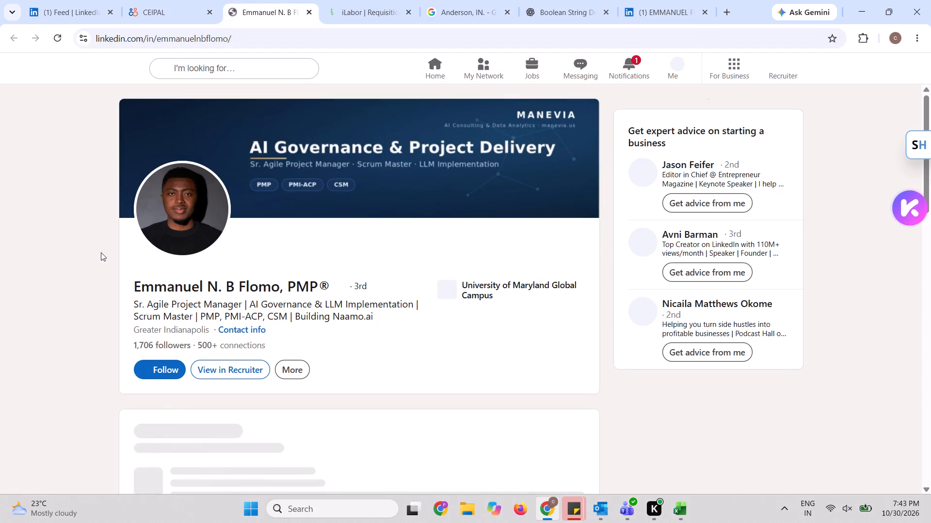
{"action": "scroll", "coordinate": [47, 318], "scroll_direction": "down", "scroll_amount": 1}
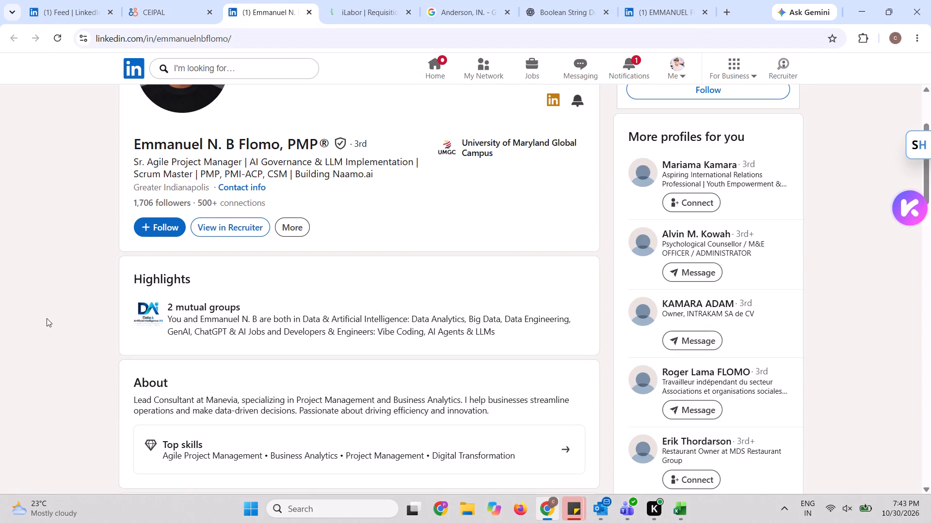
{"action": "scroll", "coordinate": [47, 318], "scroll_direction": "down", "scroll_amount": 6}
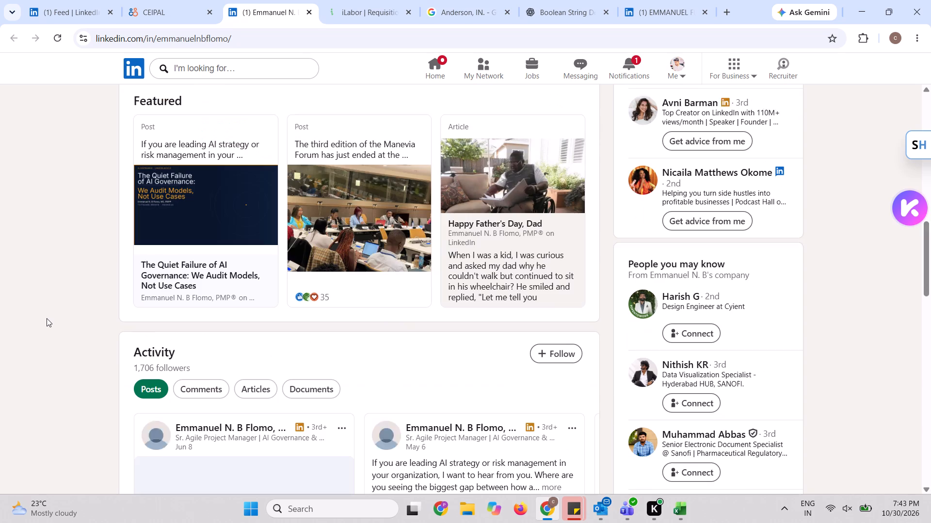
{"action": "scroll", "coordinate": [47, 318], "scroll_direction": "down", "scroll_amount": 5}
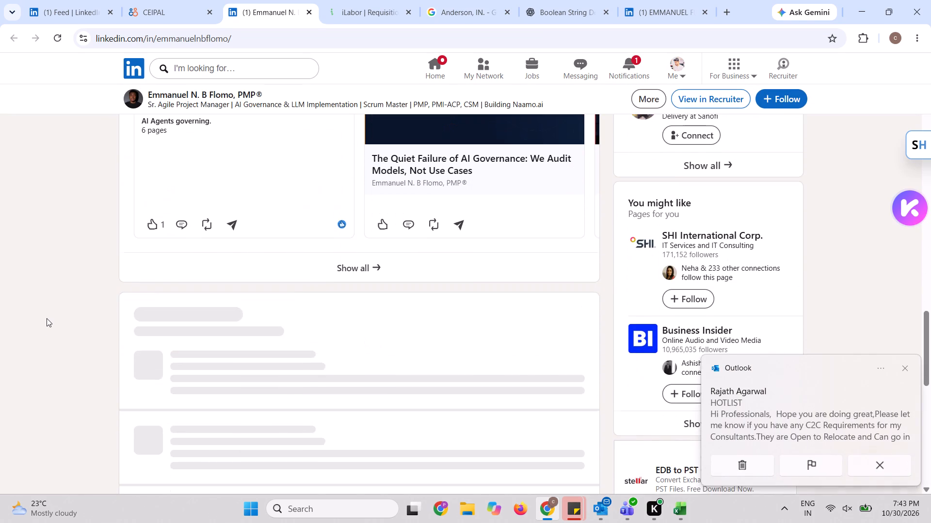
{"action": "scroll", "coordinate": [47, 318], "scroll_direction": "down", "scroll_amount": 1}
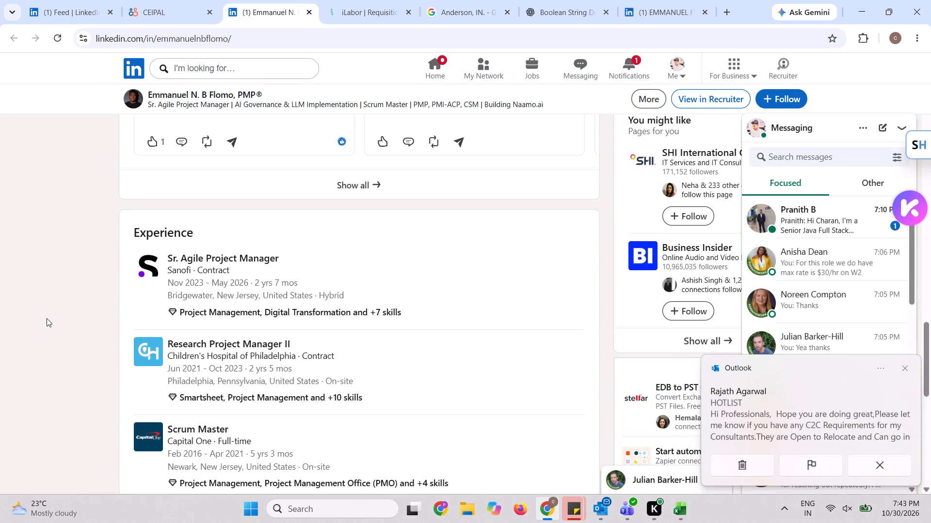
{"action": "scroll", "coordinate": [47, 318], "scroll_direction": "down", "scroll_amount": 3}
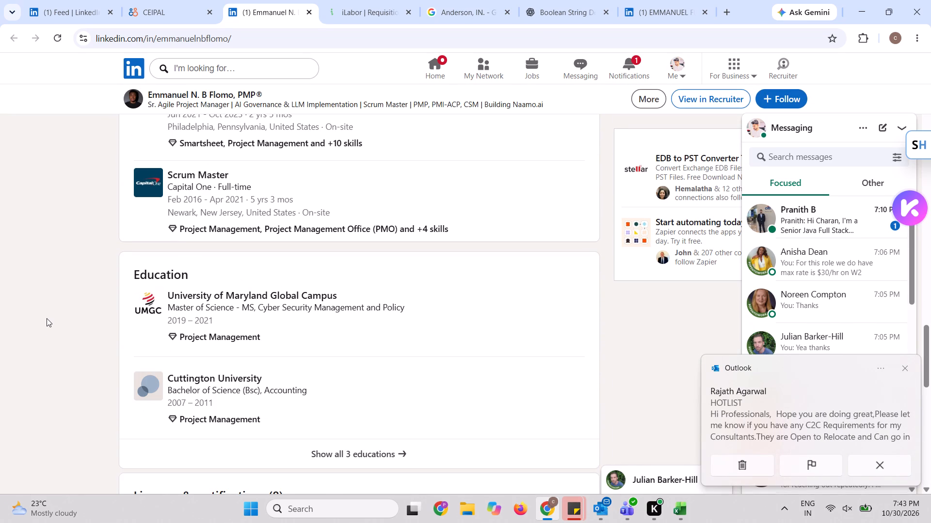
Return to the CEIPAL resume and check its work history and education against the linked LinkedIn profile.
{"action": "left_click", "coordinate": [197, 0]}
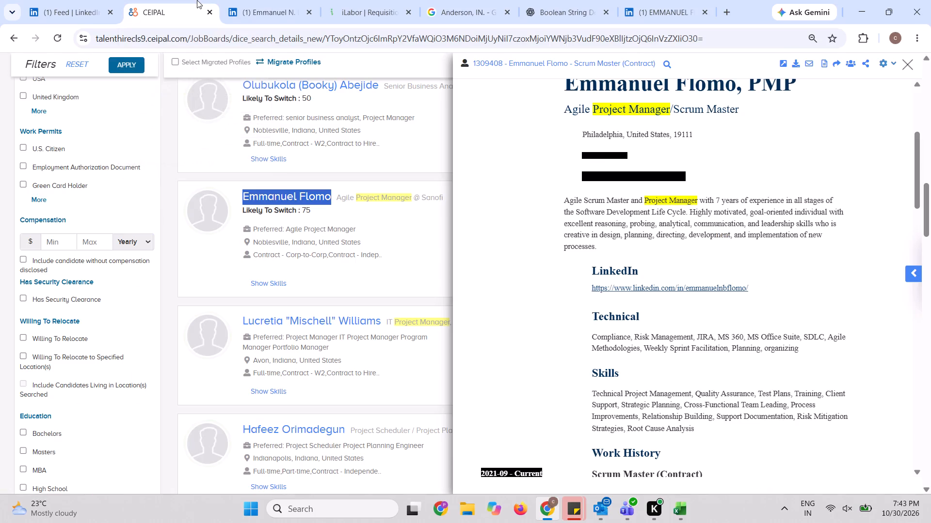
{"action": "scroll", "coordinate": [615, 226], "scroll_direction": "left", "scroll_amount": 1}
{"action": "scroll", "coordinate": [615, 226], "scroll_direction": "down", "scroll_amount": 2}
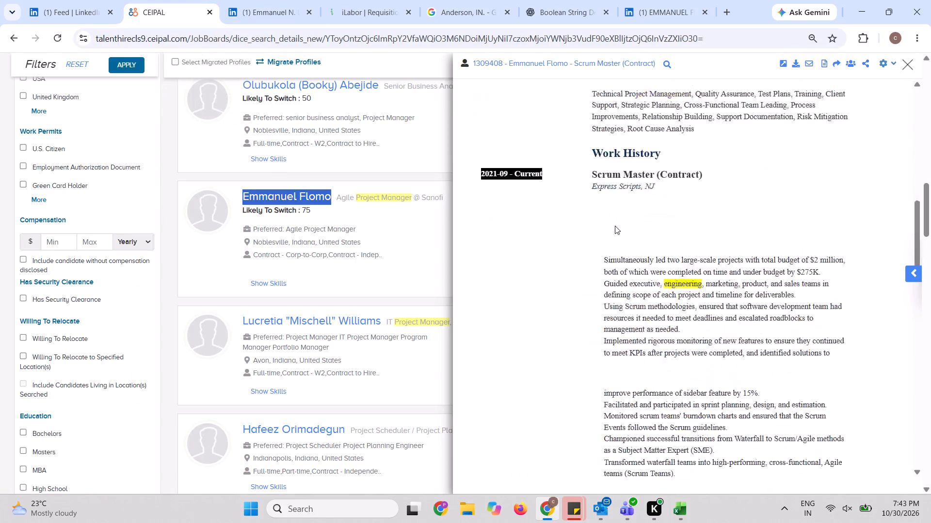
{"action": "scroll", "coordinate": [615, 226], "scroll_direction": "down", "scroll_amount": 11}
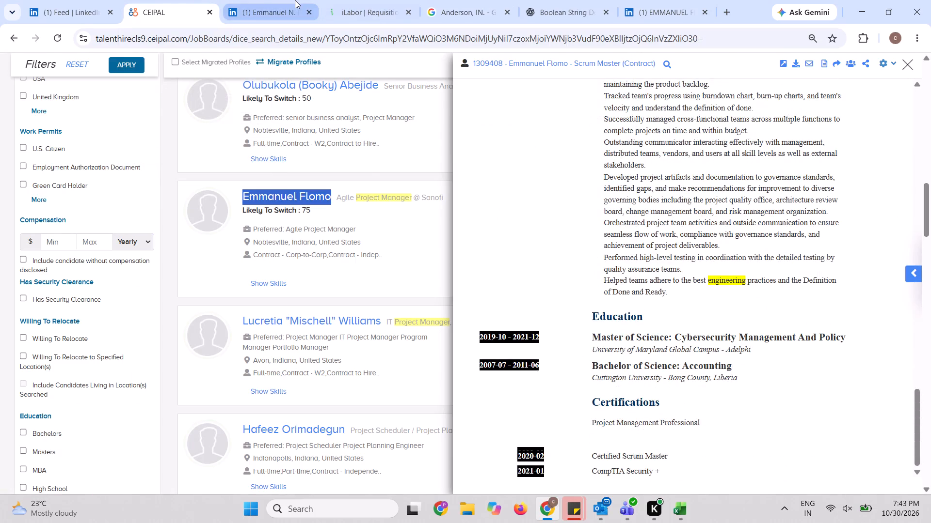
Revisit the B & Sons Construction Project Manager's LinkedIn profile, dismiss the member details, and review the earlier roles and education.
{"action": "left_click", "coordinate": [722, 0]}
{"action": "left_click", "coordinate": [664, 0]}
{"action": "left_click", "coordinate": [626, 0]}
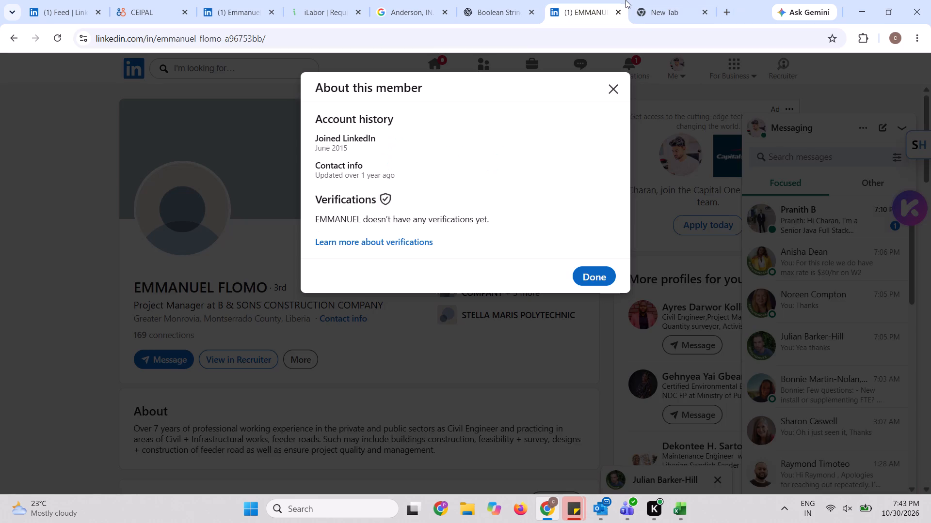
{"action": "scroll", "coordinate": [279, 321], "scroll_direction": "down", "scroll_amount": 1}
{"action": "left_click", "coordinate": [279, 321]}
{"action": "scroll", "coordinate": [279, 321], "scroll_direction": "down", "scroll_amount": 7}
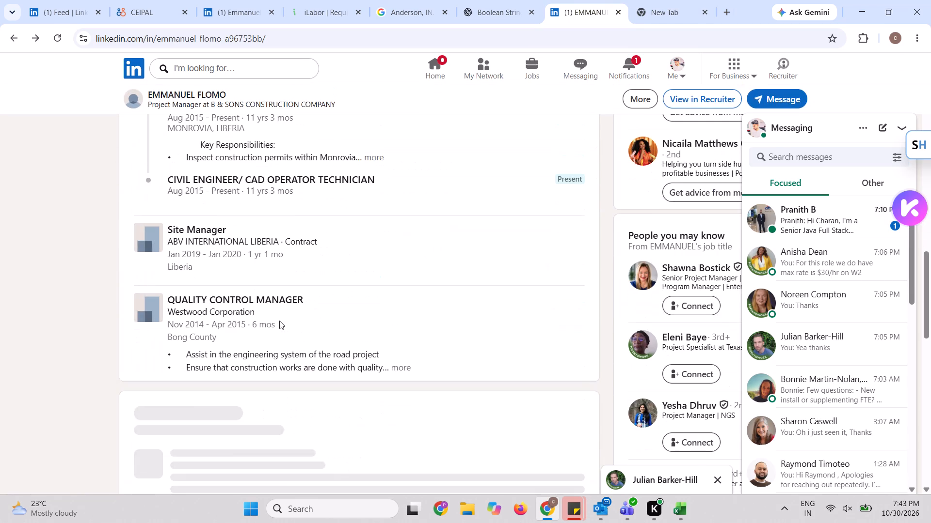
{"action": "scroll", "coordinate": [279, 321], "scroll_direction": "down", "scroll_amount": 1}
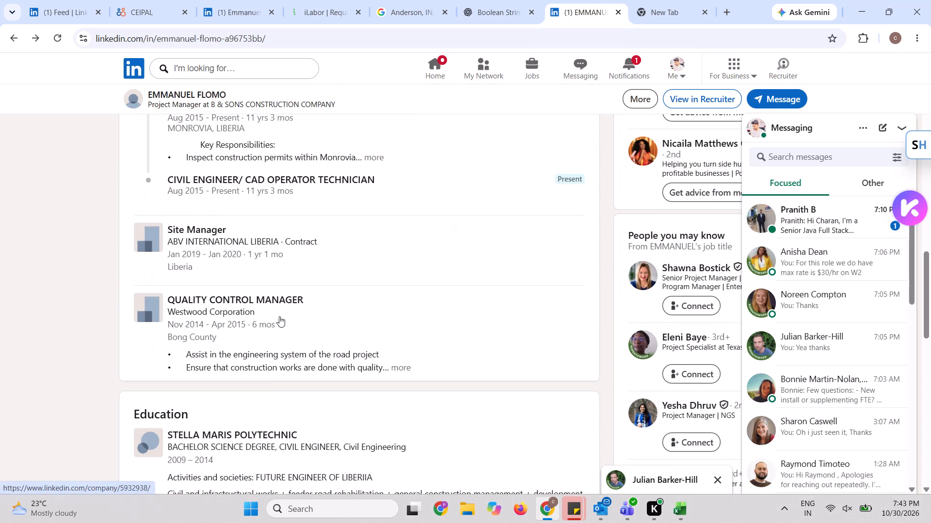
Return to CEIPAL, recheck the Sanofi Agile Project Manager's earlier Scrum Master roles, and close the resume quick view.
{"action": "left_click", "coordinate": [144, 0]}
{"action": "scroll", "coordinate": [572, 300], "scroll_direction": "up", "scroll_amount": 1}
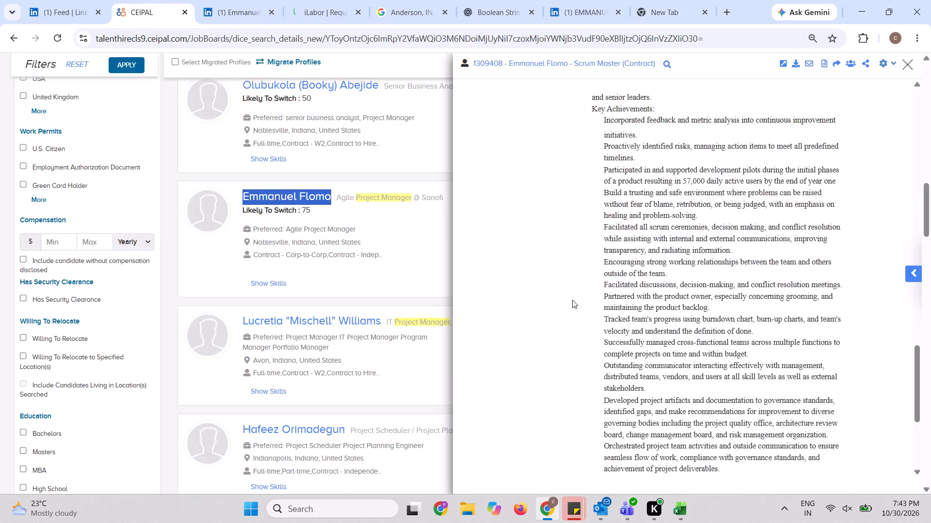
{"action": "scroll", "coordinate": [572, 300], "scroll_direction": "up", "scroll_amount": 3}
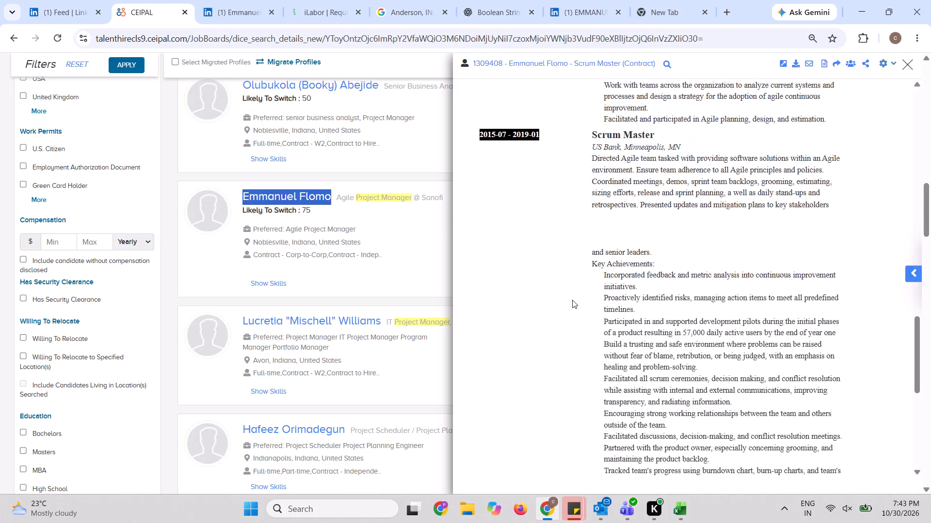
{"action": "left_click", "coordinate": [907, 65]}
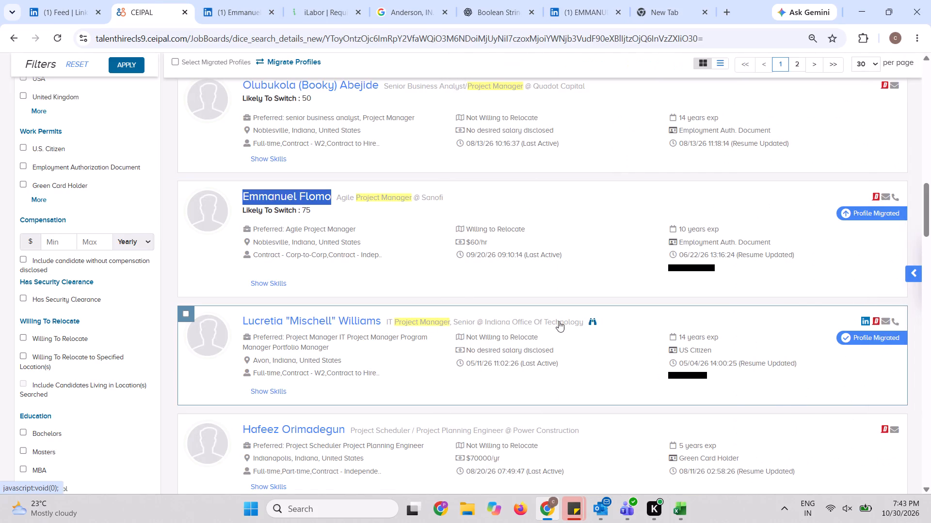
Preview the resume of the Senior IT Project Manager at Indiana Office of Technology, and close the quick view.
{"action": "left_click", "coordinate": [589, 324]}
{"action": "scroll", "coordinate": [360, 365], "scroll_direction": "down", "scroll_amount": 2}
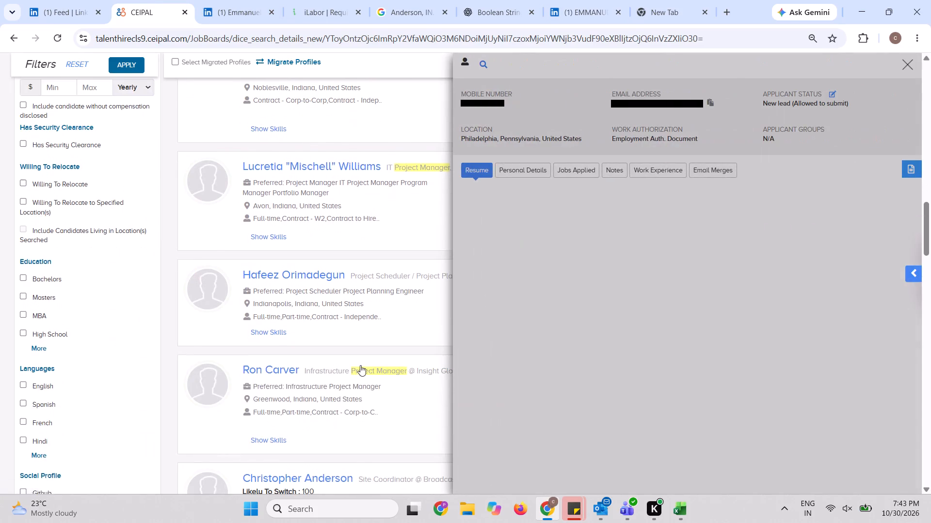
{"action": "scroll", "coordinate": [360, 365], "scroll_direction": "down", "scroll_amount": 1}
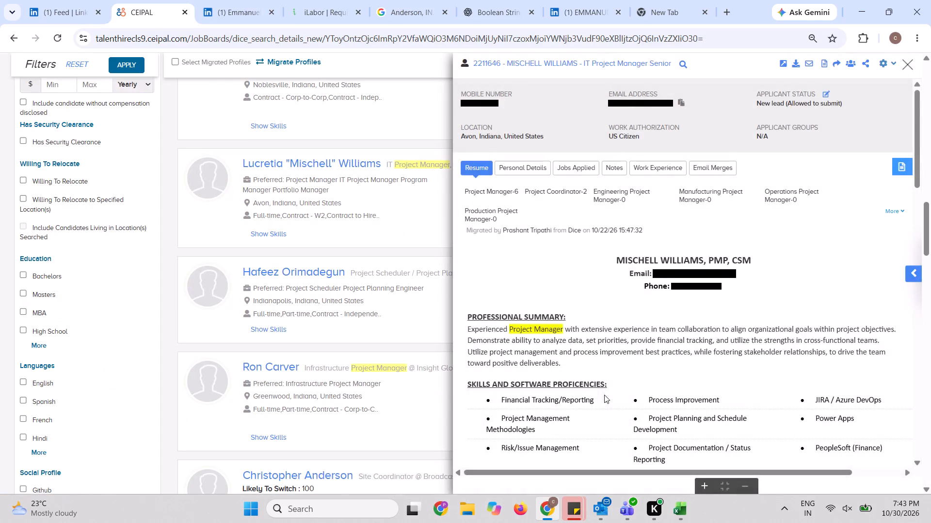
{"action": "left_click", "coordinate": [903, 67]}
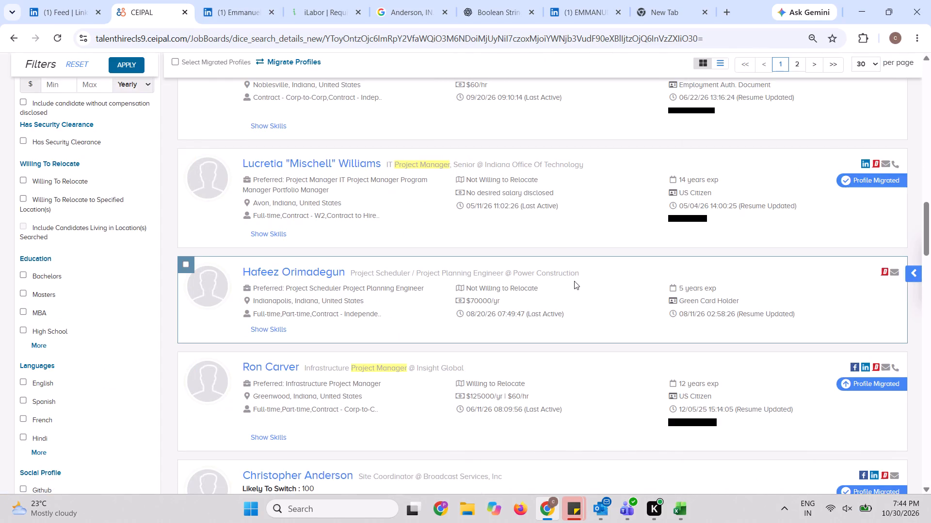
Copy the name of the Project Scheduler at Power Construction from the CEIPAL results and start a LinkedIn search for it.
{"action": "scroll", "coordinate": [571, 289], "scroll_direction": "down", "scroll_amount": 1}
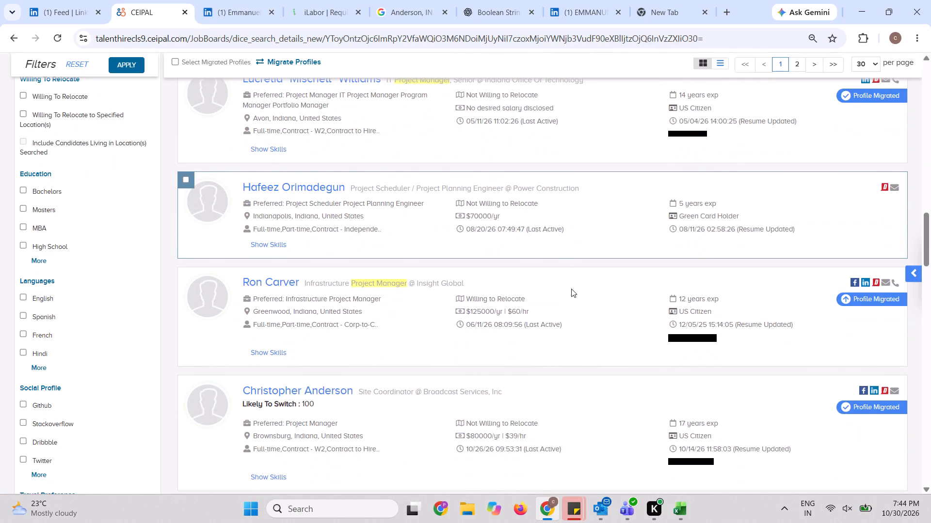
{"action": "left_click_drag", "start_coordinate": [235, 183], "coordinate": [361, 184]}
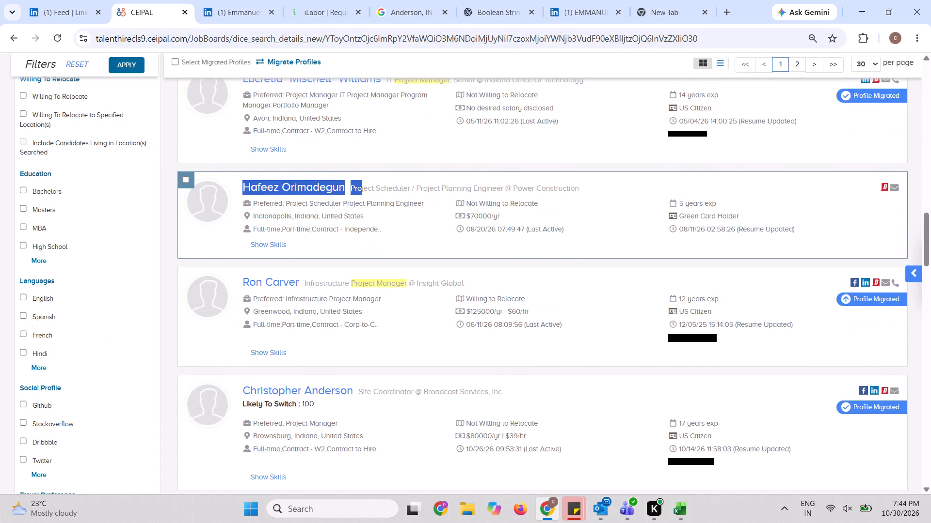
{"action": "left_click_drag", "start_coordinate": [361, 184], "coordinate": [361, 183]}
{"action": "left_click_drag", "start_coordinate": [361, 183], "coordinate": [210, 292]}
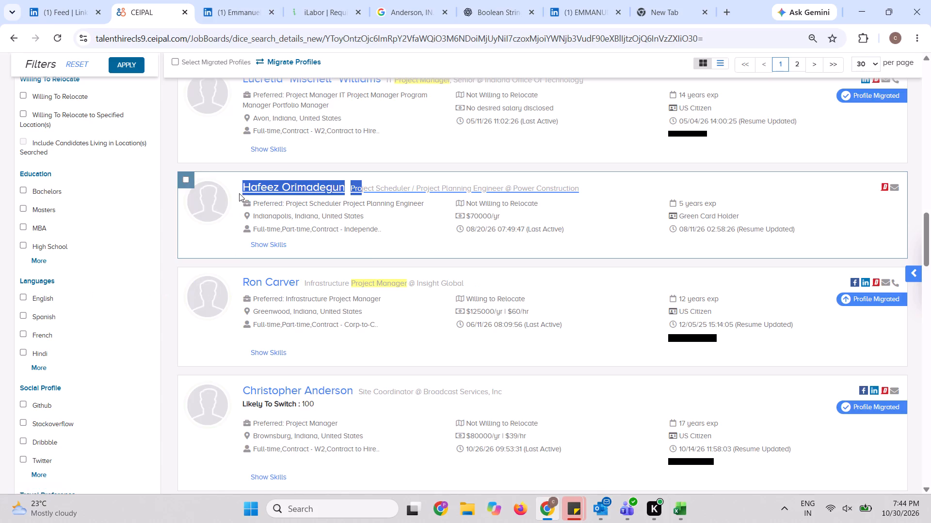
{"action": "left_click", "coordinate": [211, 168]}
{"action": "left_click_drag", "start_coordinate": [230, 185], "coordinate": [346, 185]}
{"action": "key", "text": "ctrl+c"}
{"action": "left_click", "coordinate": [232, 1]}
{"action": "left_click", "coordinate": [210, 78]}
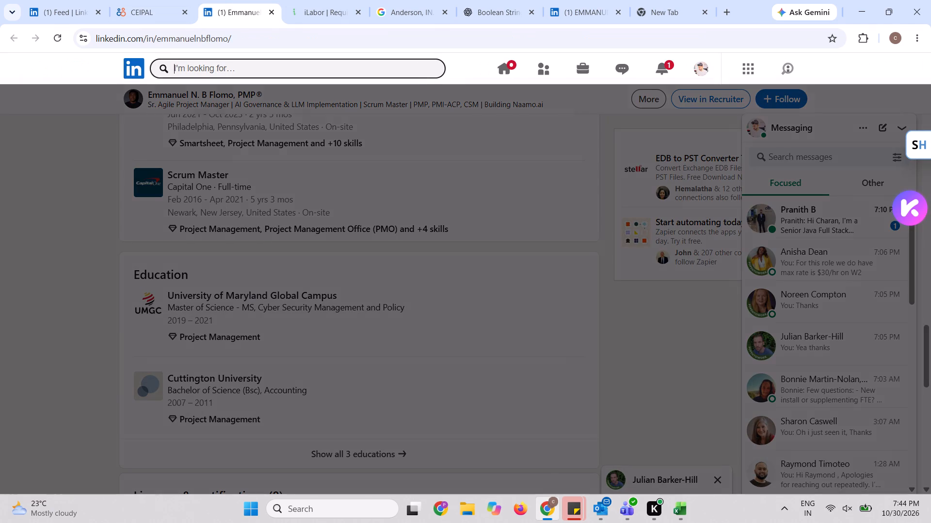
{"action": "key", "text": "ctrl+v"}
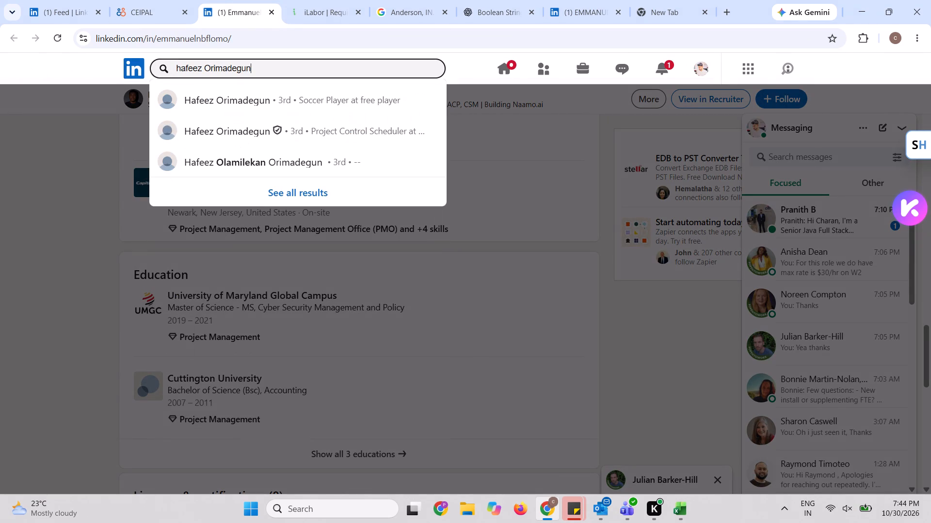
{"action": "key", "text": "Down"}
{"action": "key", "text": "Down"}
{"action": "key", "text": "Return"}
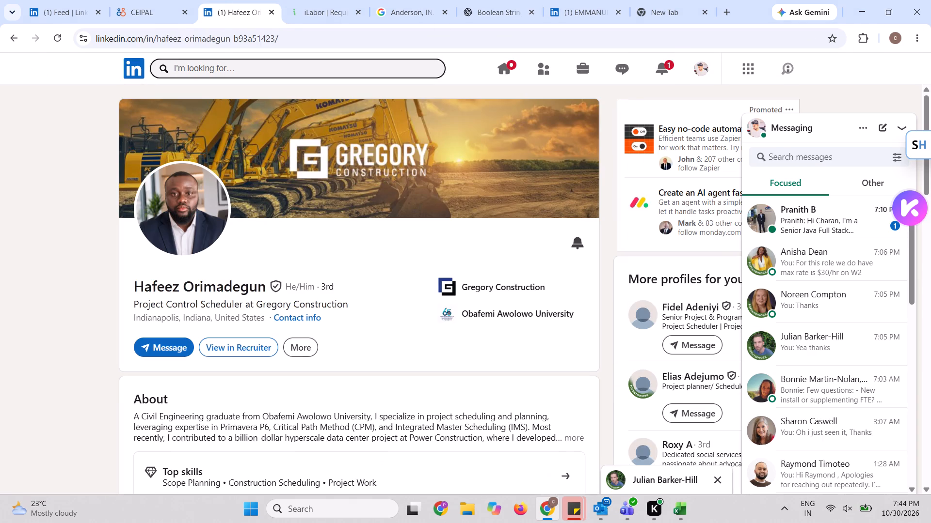
{"action": "scroll", "coordinate": [40, 238], "scroll_direction": "down", "scroll_amount": 4}
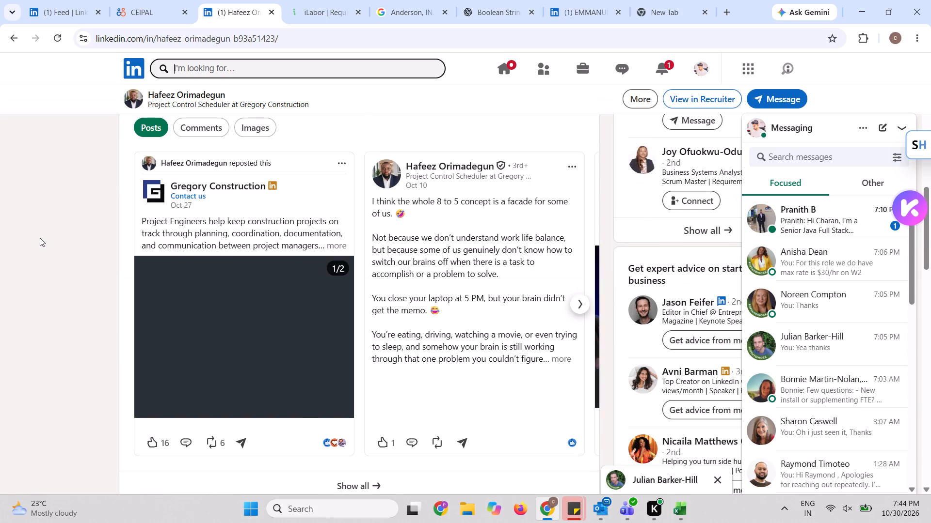
{"action": "scroll", "coordinate": [40, 238], "scroll_direction": "down", "scroll_amount": 4}
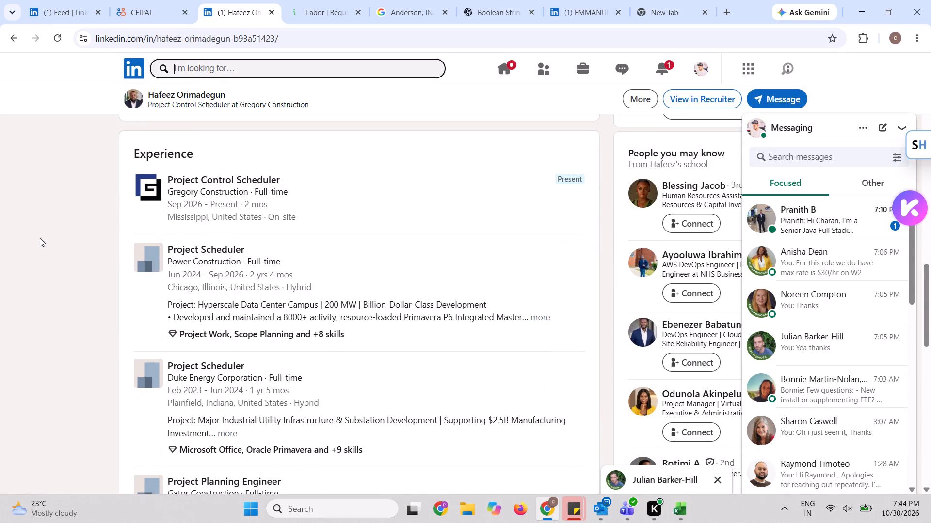
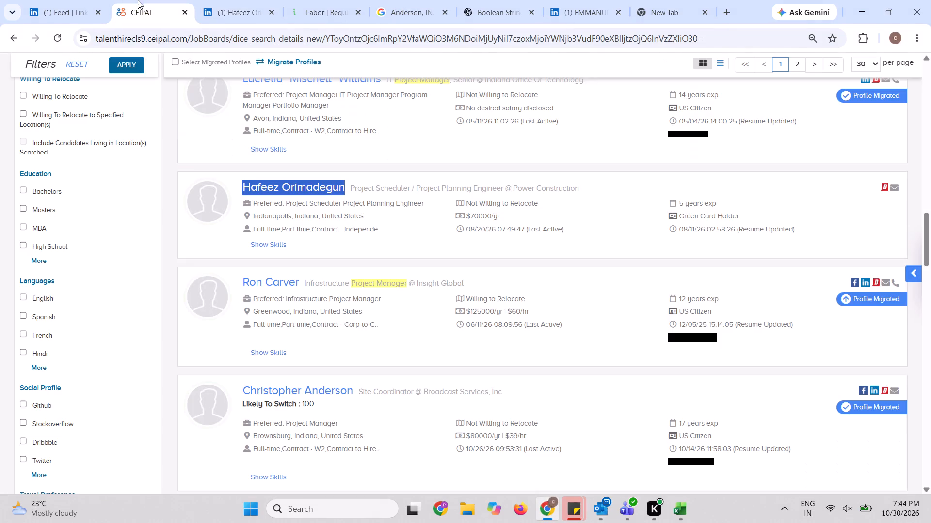
Preview the resume of the Site Coordinator at Broadcast Services, Inc in the CEIPAL results and review the competencies and professional experience.
{"action": "scroll", "coordinate": [393, 292], "scroll_direction": "down", "scroll_amount": 1}
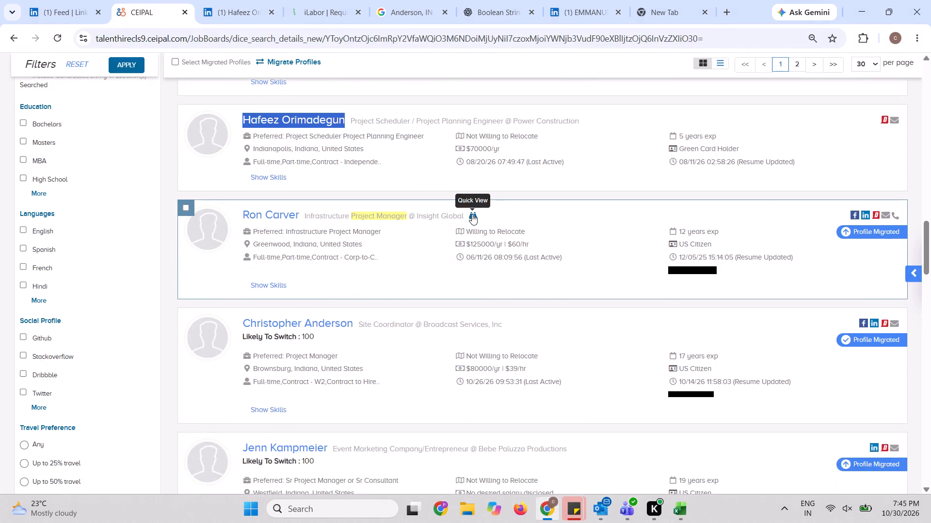
{"action": "scroll", "coordinate": [471, 214], "scroll_direction": "down", "scroll_amount": 2}
{"action": "left_click", "coordinate": [512, 168]}
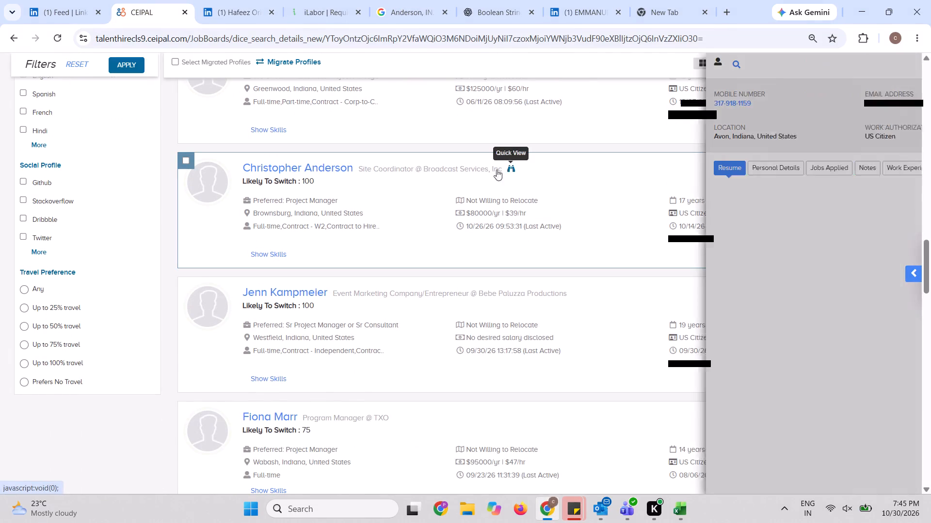
{"action": "scroll", "coordinate": [408, 196], "scroll_direction": "down", "scroll_amount": 1}
{"action": "left_click", "coordinate": [630, 312]}
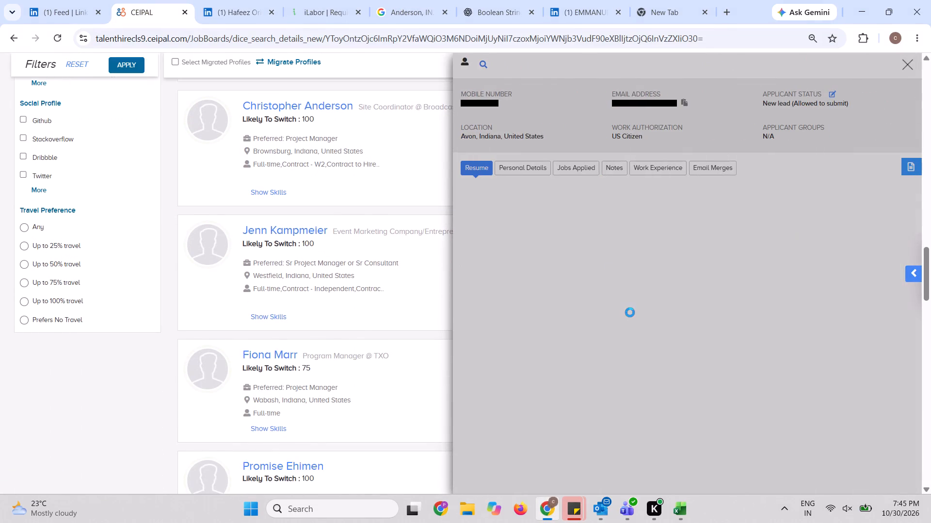
{"action": "scroll", "coordinate": [645, 279], "scroll_direction": "left", "scroll_amount": 1}
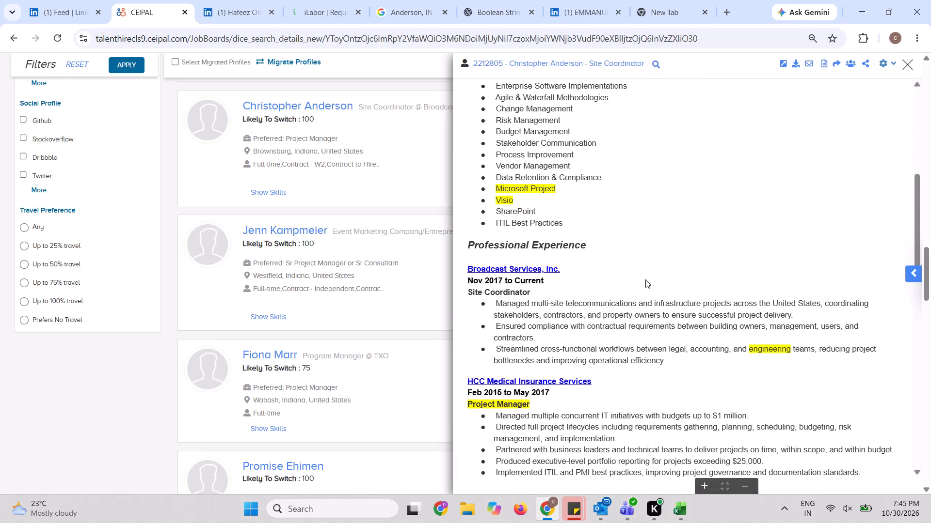
{"action": "scroll", "coordinate": [645, 279], "scroll_direction": "left", "scroll_amount": 2}
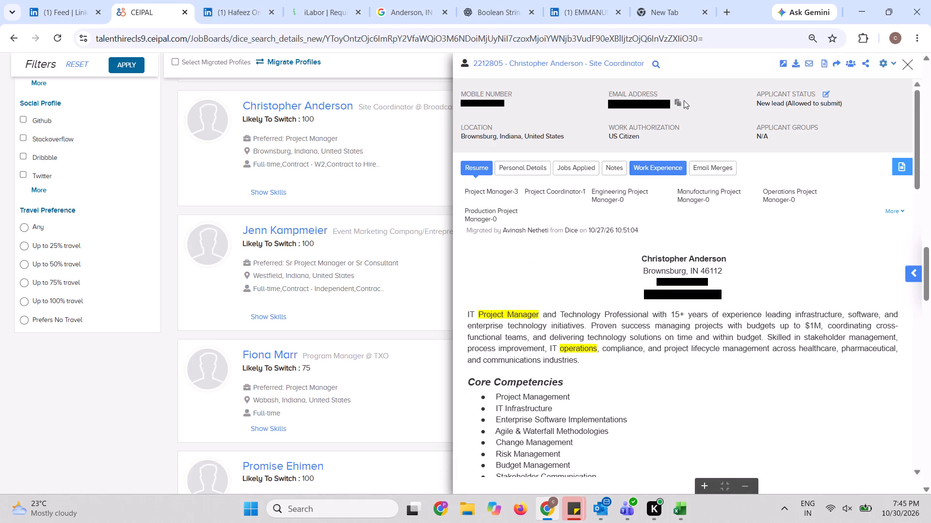
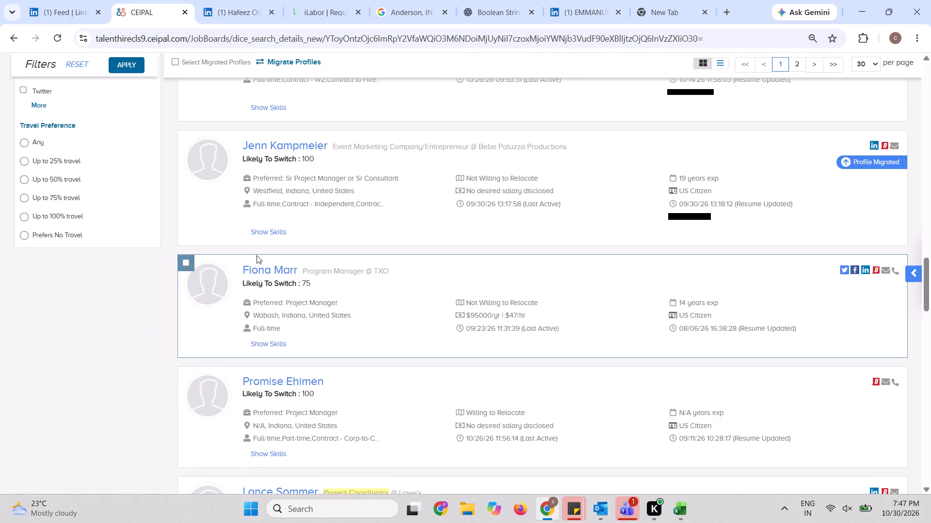
Copy the name of the Program Manager at TXO from the CEIPAL results and search LinkedIn for it together with TXO.
{"action": "left_click_drag", "start_coordinate": [236, 267], "coordinate": [297, 270]}
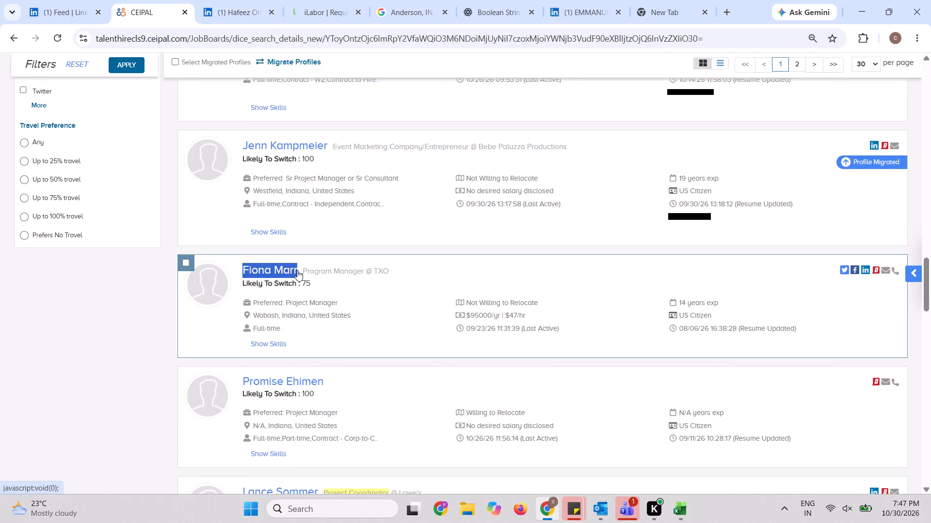
{"action": "key", "text": "ctrl+c"}
{"action": "left_click", "coordinate": [245, 1]}
{"action": "left_click", "coordinate": [227, 70]}
{"action": "key", "text": "ctrl+v"}
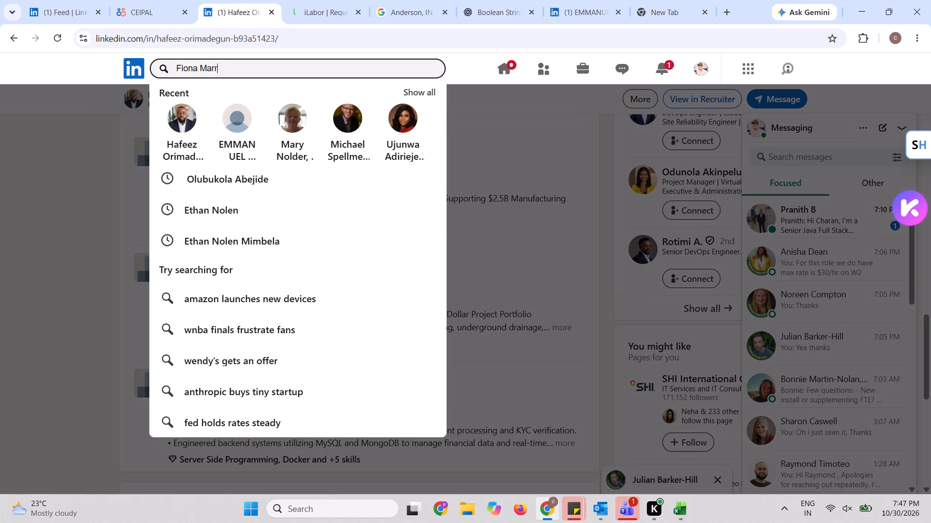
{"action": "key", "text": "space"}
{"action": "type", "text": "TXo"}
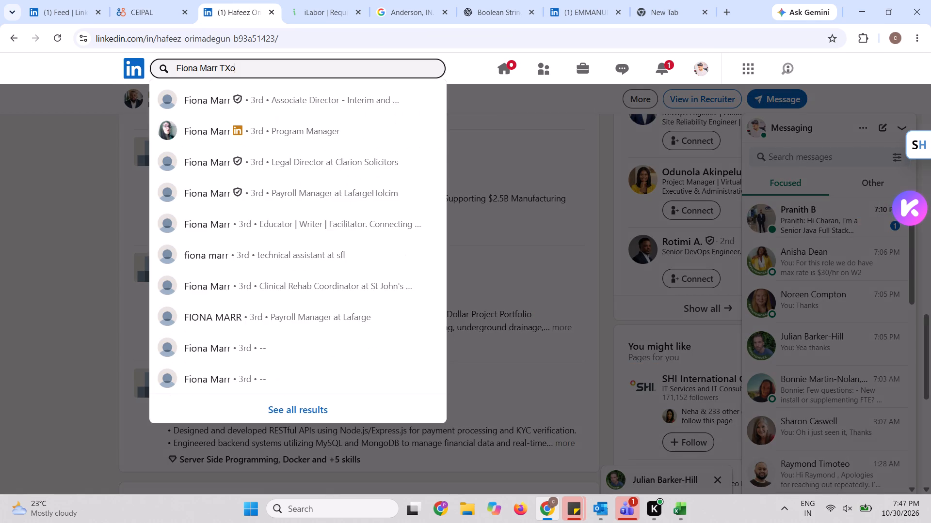
Open the LinkedIn profile of the TXO Program Manager from the search suggestions and review the About and Experience sections.
{"action": "left_click", "coordinate": [269, 105]}
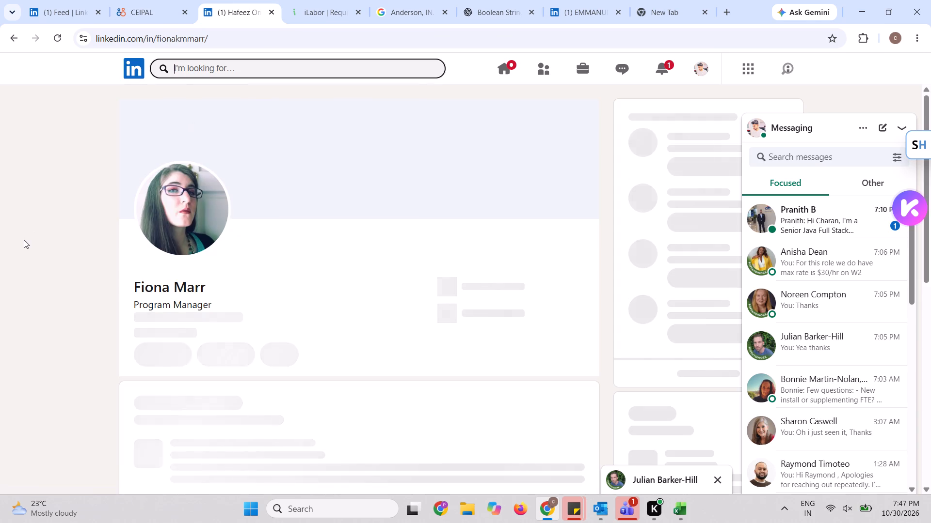
{"action": "scroll", "coordinate": [24, 240], "scroll_direction": "down", "scroll_amount": 3}
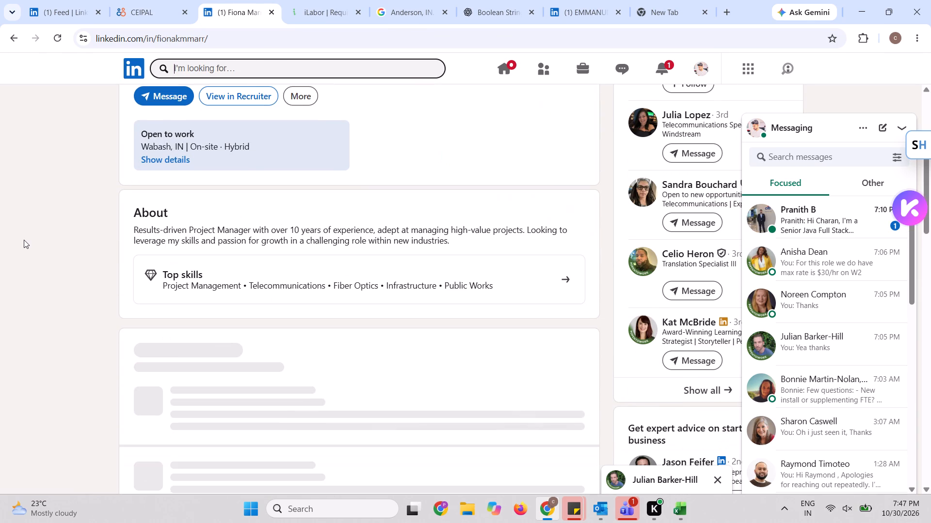
{"action": "scroll", "coordinate": [24, 240], "scroll_direction": "down", "scroll_amount": 6}
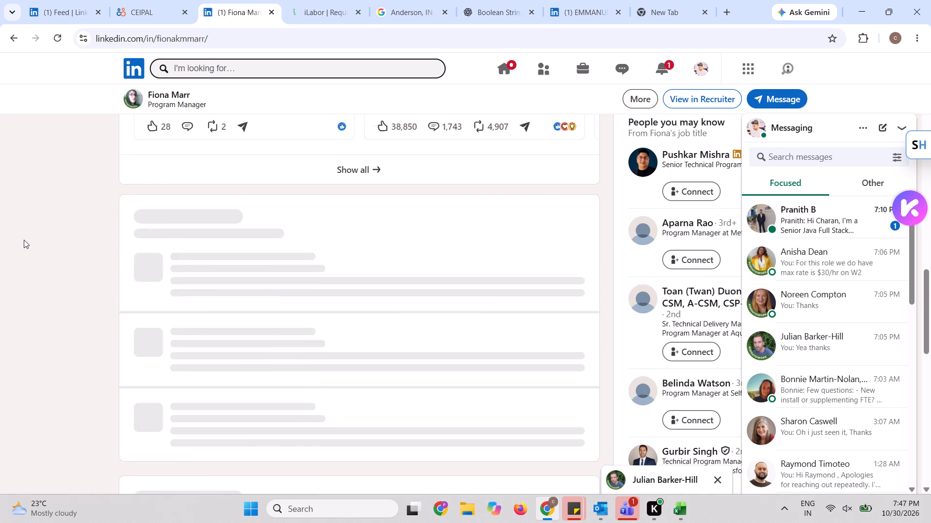
{"action": "scroll", "coordinate": [24, 240], "scroll_direction": "down", "scroll_amount": 1}
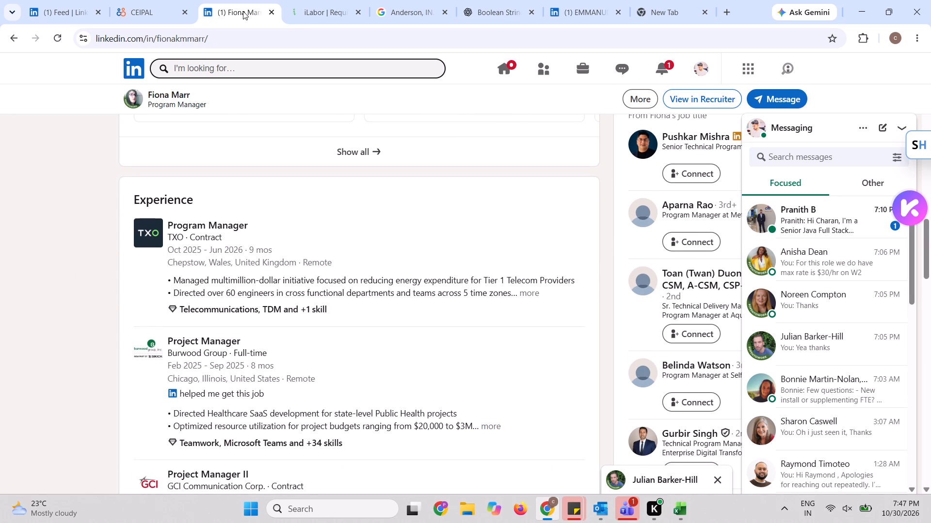
Check the TXO Program Manager's CEIPAL listing against the Experience section and profile header on LinkedIn.
{"action": "left_click", "coordinate": [179, 0]}
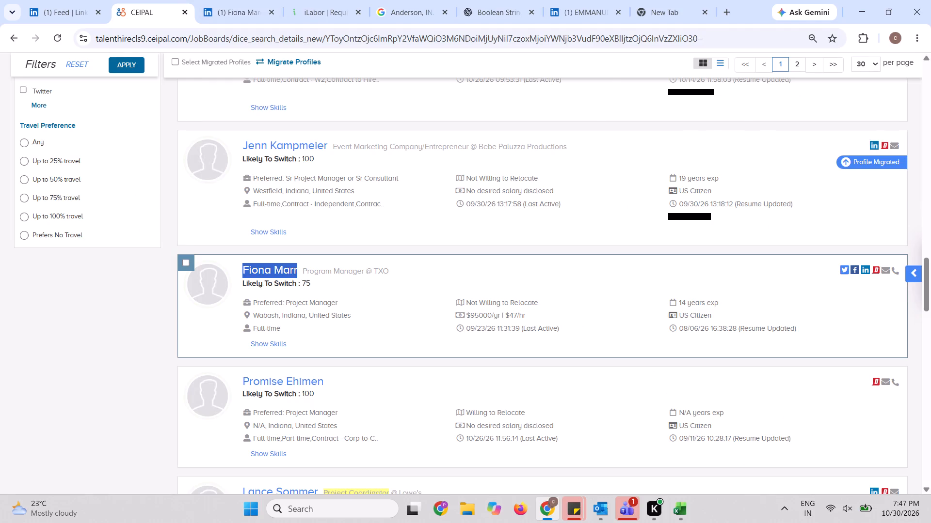
{"action": "left_click", "coordinate": [275, 1]}
{"action": "left_click", "coordinate": [54, 270]}
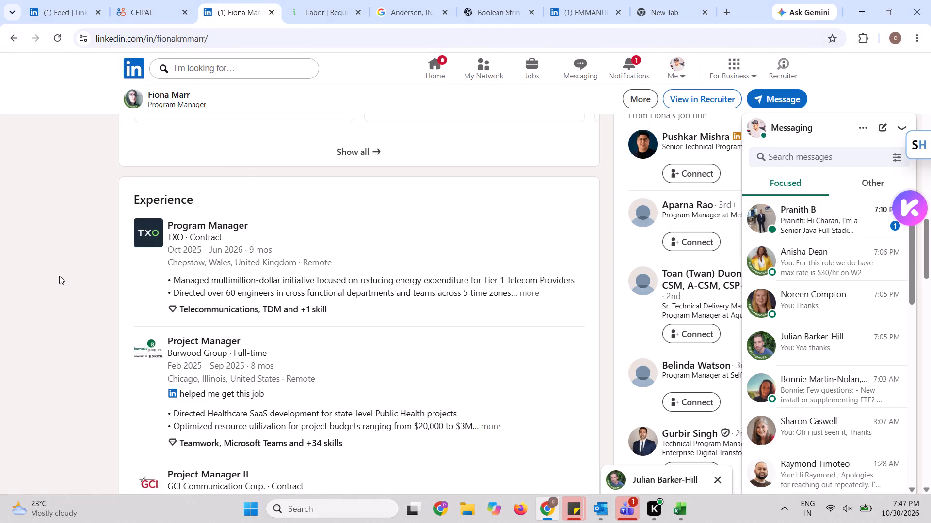
{"action": "scroll", "coordinate": [59, 276], "scroll_direction": "down", "scroll_amount": 2}
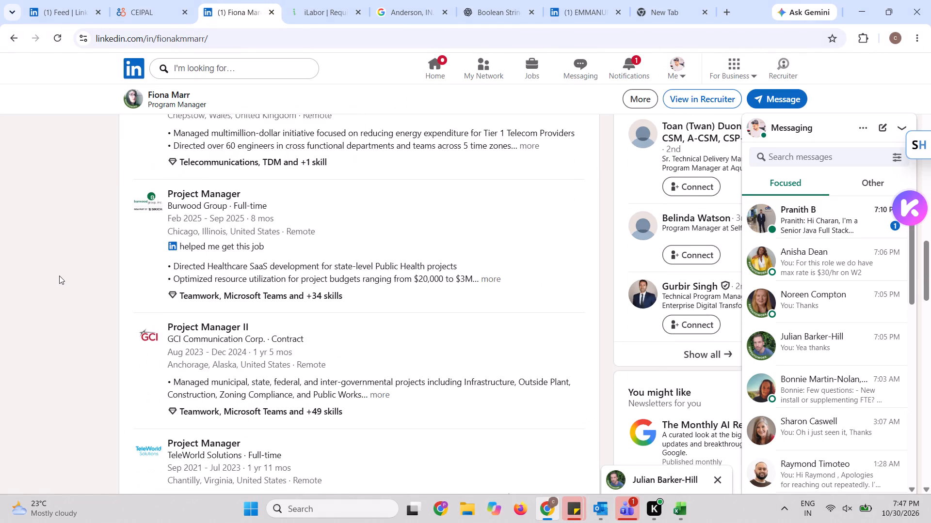
{"action": "scroll", "coordinate": [59, 276], "scroll_direction": "up", "scroll_amount": 5}
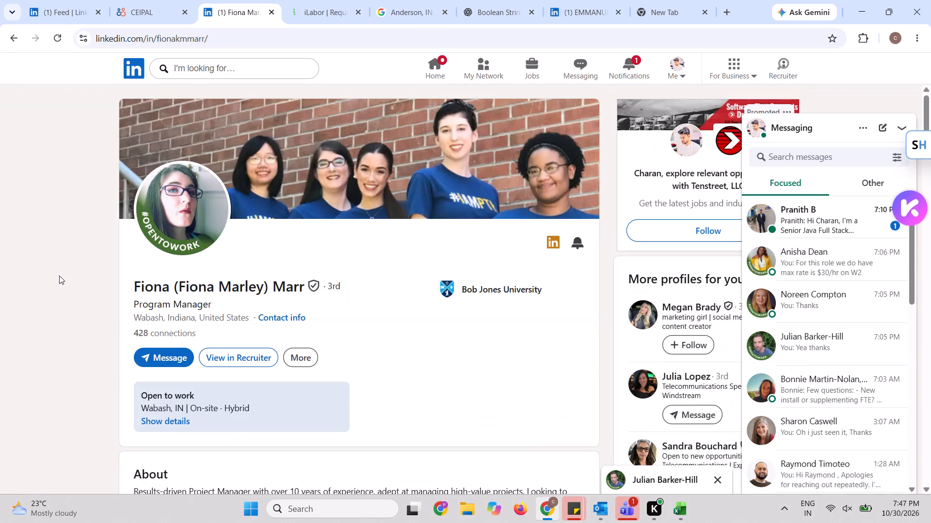
Return to CEIPAL and open the resume quick view of the Program Manager at TXO.
{"action": "left_click", "coordinate": [159, 0]}
{"action": "left_click", "coordinate": [265, 267]}
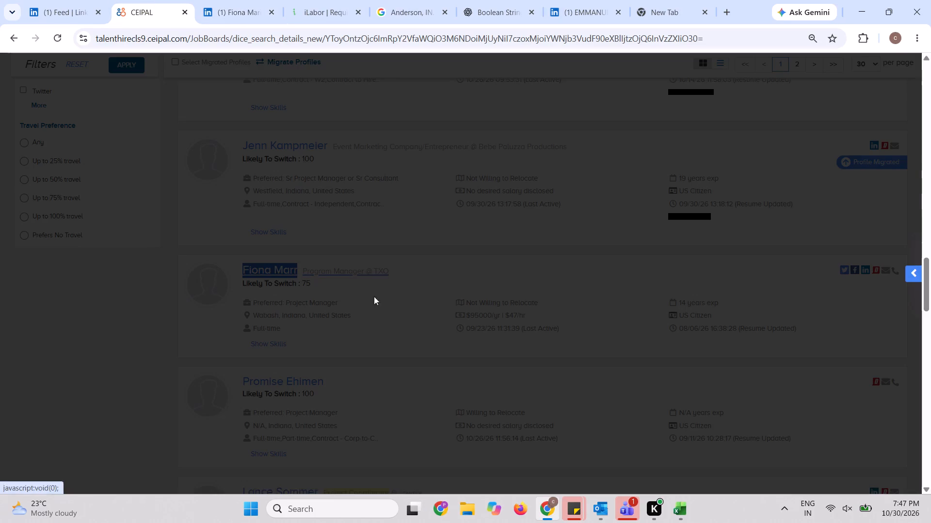
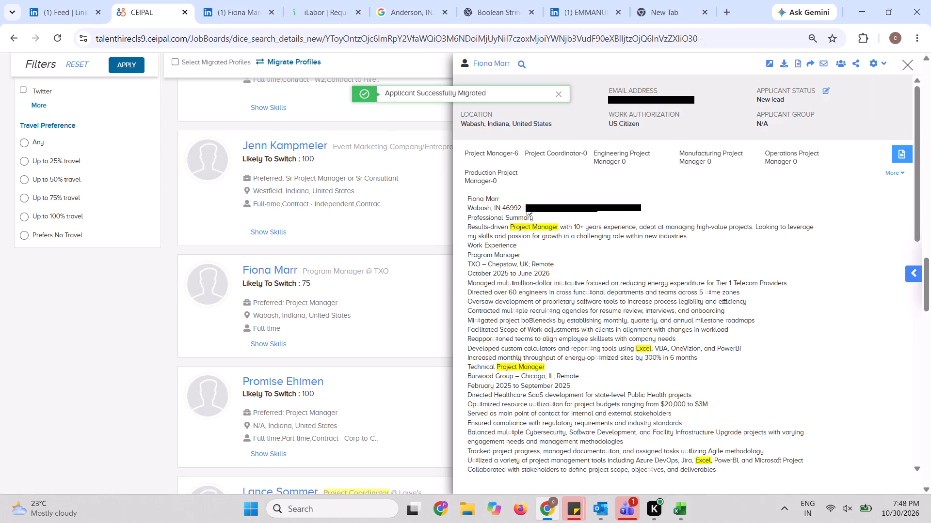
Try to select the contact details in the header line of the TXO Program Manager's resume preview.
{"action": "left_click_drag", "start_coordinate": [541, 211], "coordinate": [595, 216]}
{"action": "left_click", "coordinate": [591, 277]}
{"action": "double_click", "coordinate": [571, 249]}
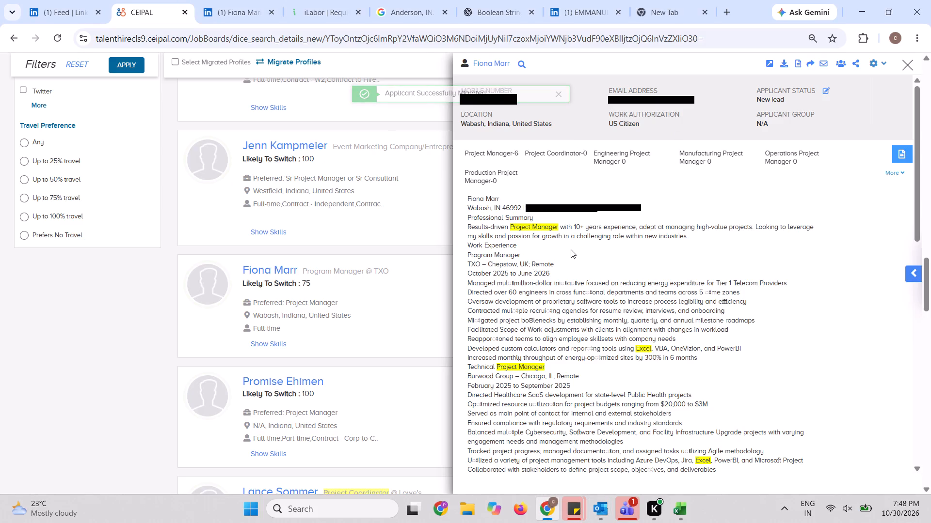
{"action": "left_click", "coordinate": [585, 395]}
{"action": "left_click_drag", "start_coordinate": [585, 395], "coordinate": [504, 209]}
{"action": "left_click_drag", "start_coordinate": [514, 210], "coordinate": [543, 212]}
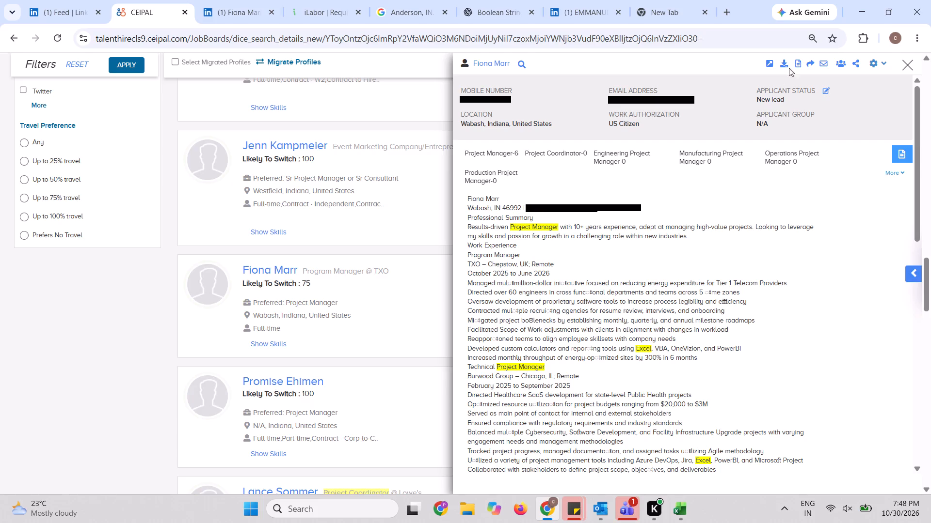
Download the TXO Program Manager's resume from CEIPAL and open the downloaded PDF.
{"action": "left_click", "coordinate": [786, 66]}
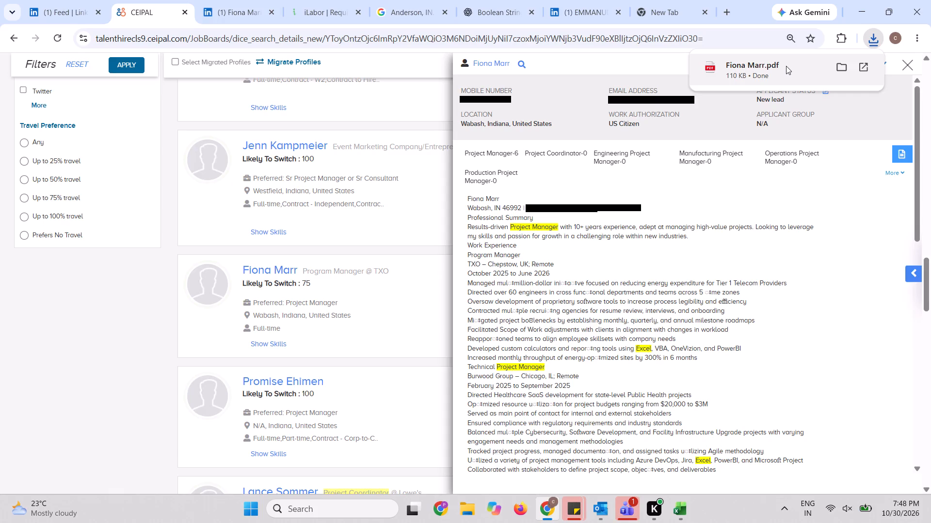
{"action": "left_click", "coordinate": [786, 66]}
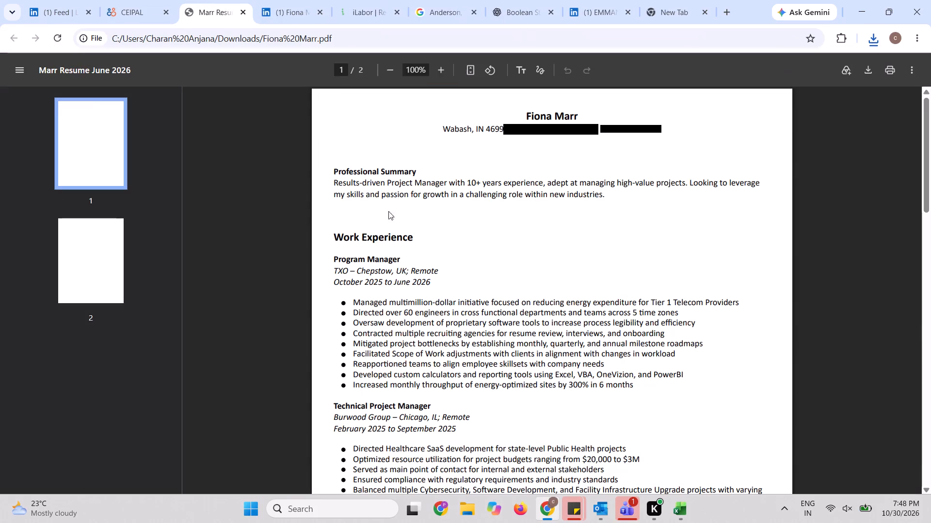
Bring up the available options for the email link in the header of the downloaded resume.
{"action": "right_click", "coordinate": [538, 131]}
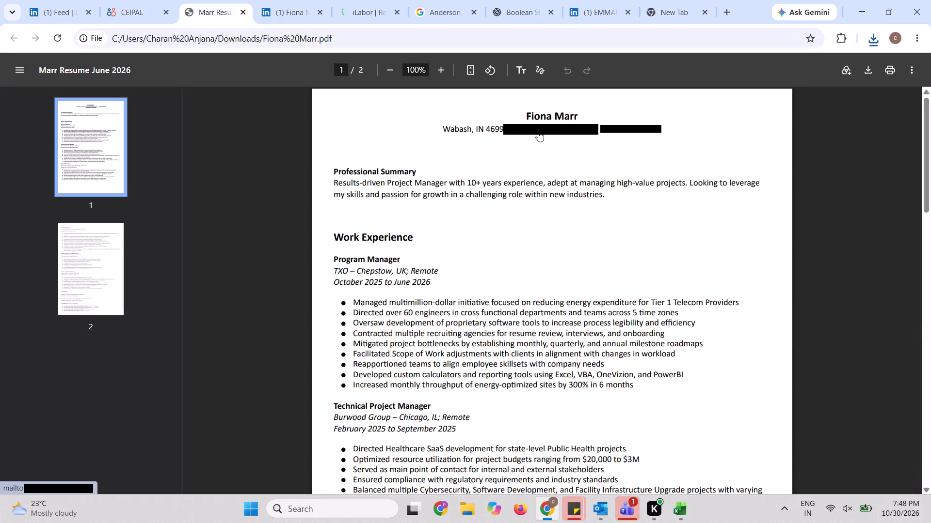
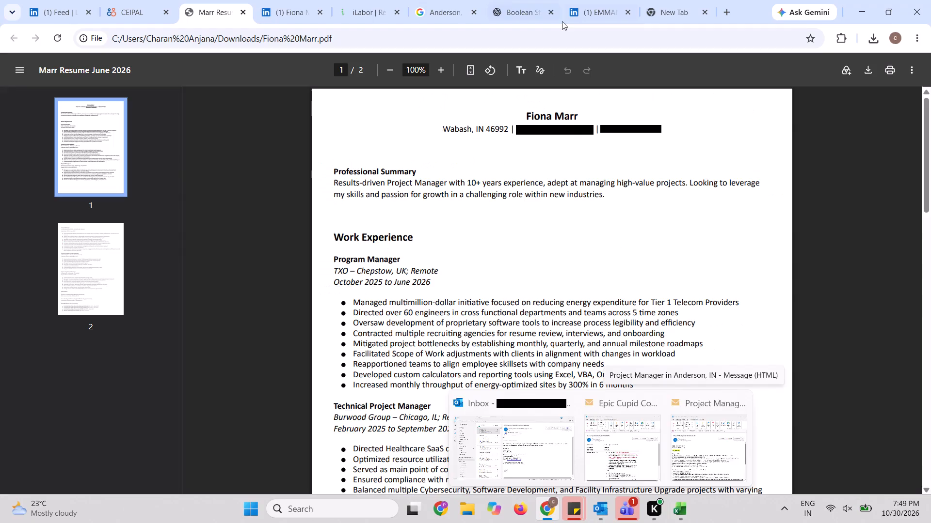
{"action": "left_click", "coordinate": [244, 4]}
{"action": "left_click", "coordinate": [287, 0]}
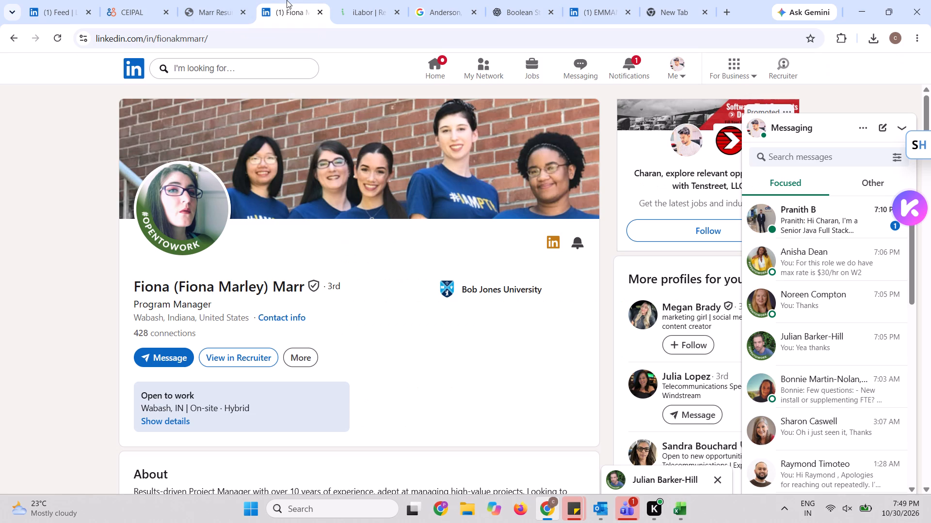
{"action": "scroll", "coordinate": [205, 380], "scroll_direction": "down", "scroll_amount": 8}
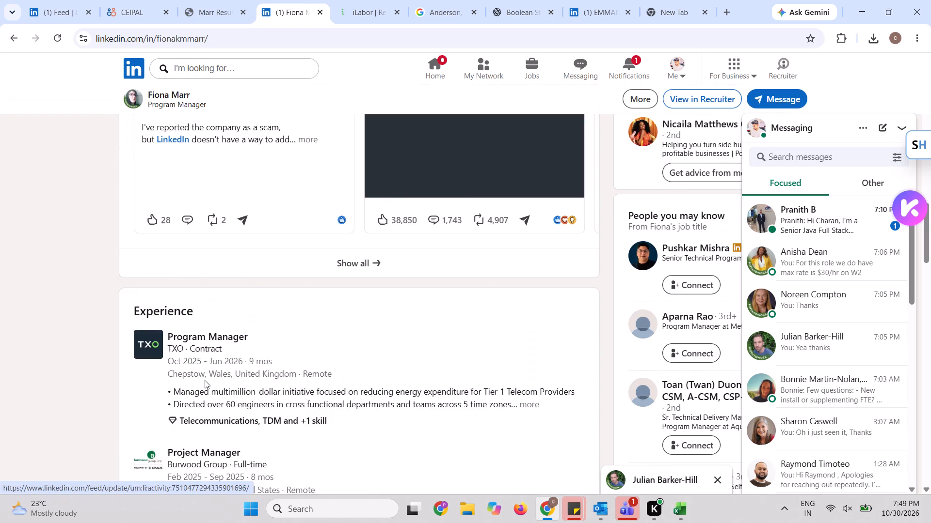
{"action": "scroll", "coordinate": [205, 380], "scroll_direction": "down", "scroll_amount": 1}
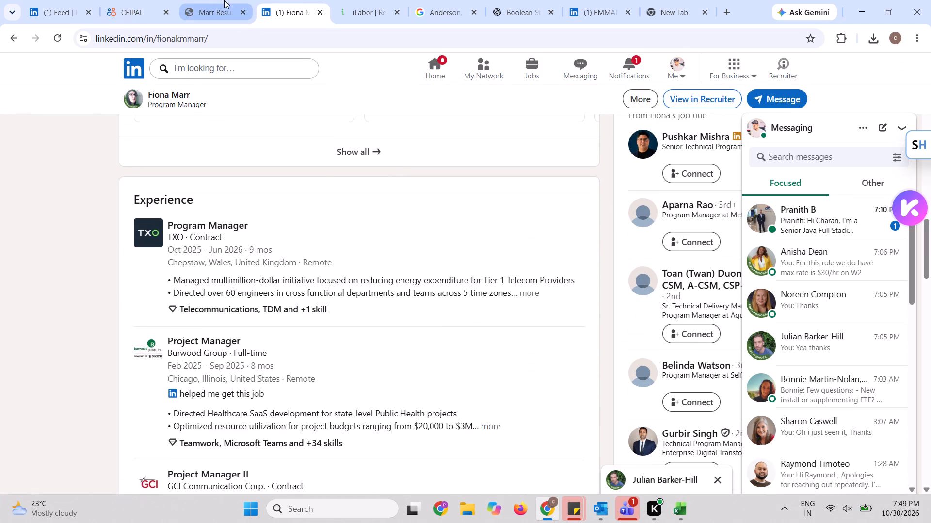
Close the TXO Program Manager's preview in CEIPAL and search LinkedIn for the name of the candidate listed directly below.
{"action": "left_click", "coordinate": [150, 0]}
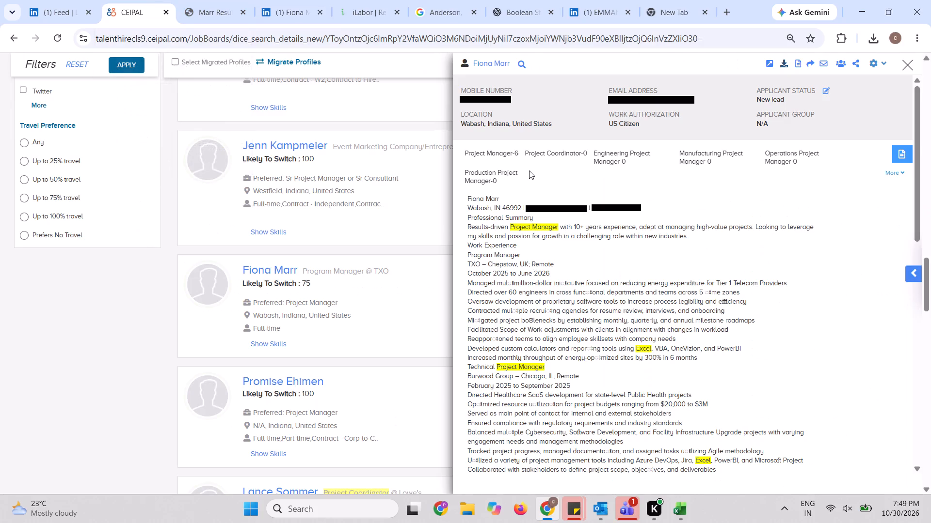
{"action": "left_click", "coordinate": [529, 170]}
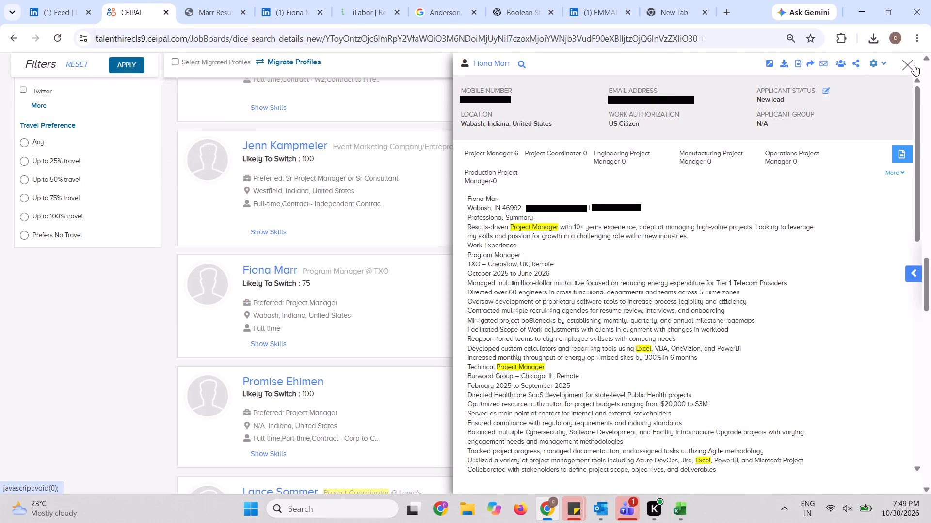
{"action": "left_click", "coordinate": [912, 67]}
{"action": "scroll", "coordinate": [646, 222], "scroll_direction": "down", "scroll_amount": 3}
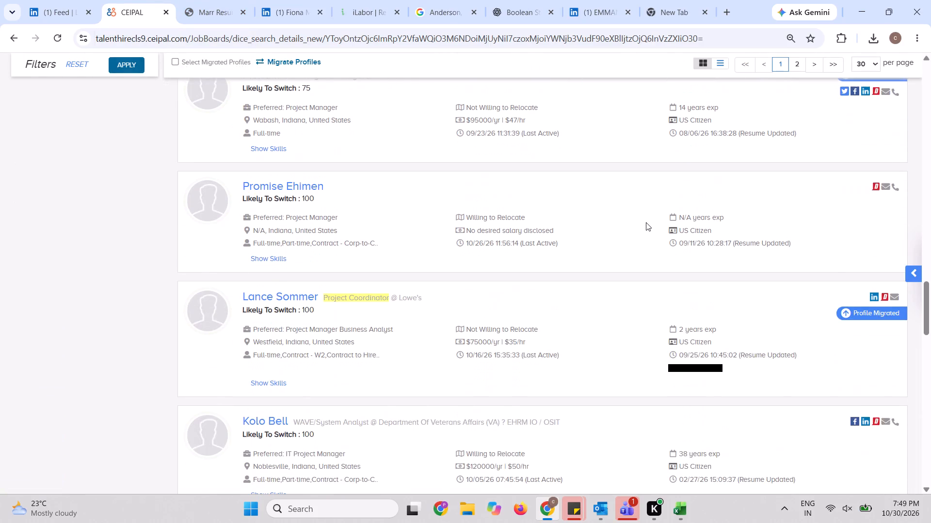
{"action": "scroll", "coordinate": [646, 222], "scroll_direction": "down", "scroll_amount": 1}
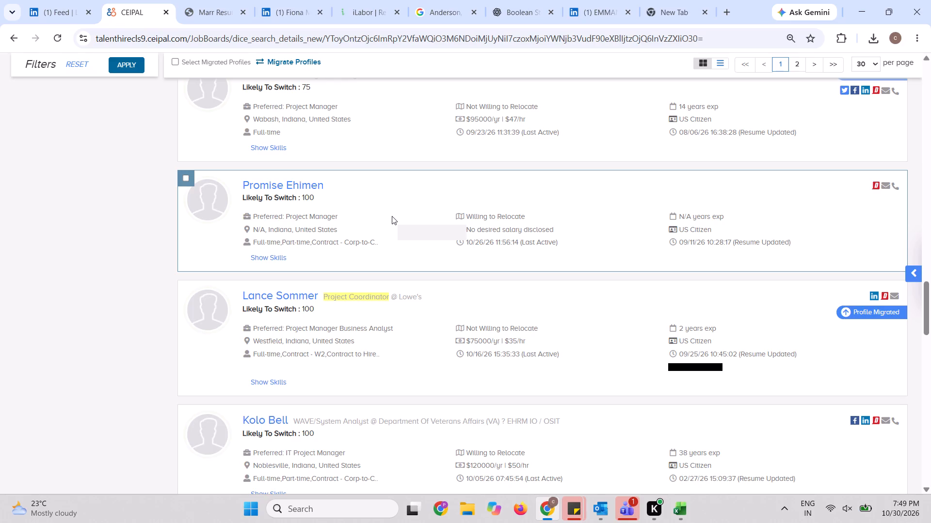
{"action": "left_click_drag", "start_coordinate": [224, 190], "coordinate": [327, 180]}
{"action": "left_click_drag", "start_coordinate": [228, 177], "coordinate": [345, 182]}
{"action": "key", "text": "ctrl+c"}
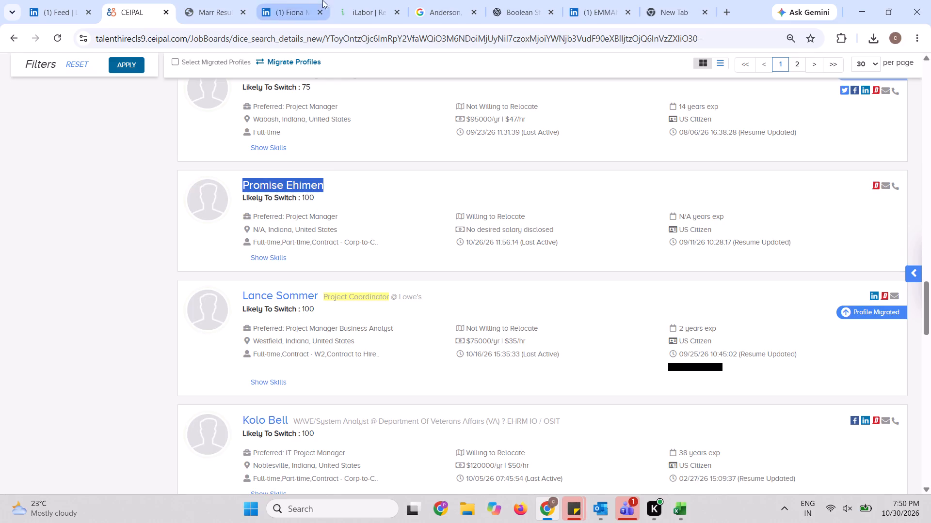
{"action": "left_click", "coordinate": [286, 0]}
{"action": "left_click", "coordinate": [240, 68]}
{"action": "key", "text": "ctrl+v"}
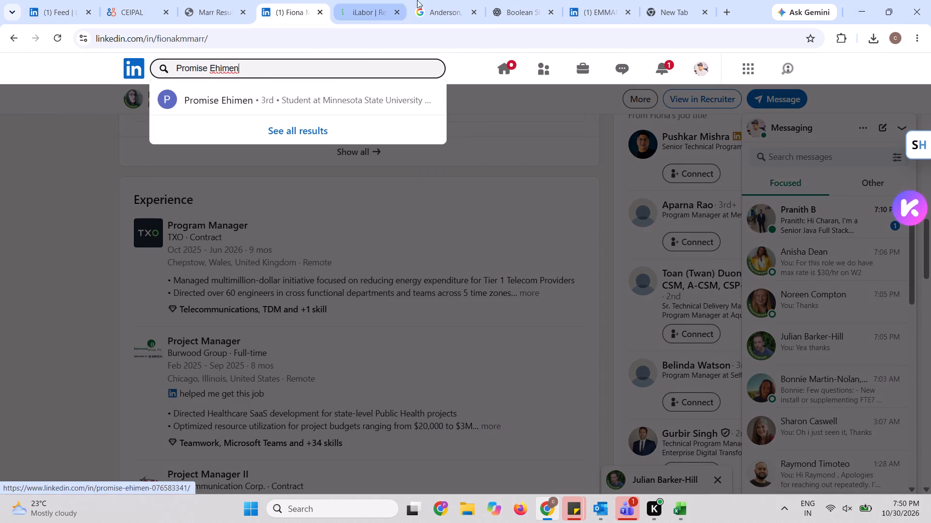
Close the Project Manager requisition details in iLabor, refresh the requisition list and check its rate and submission columns.
{"action": "left_click", "coordinate": [366, 0]}
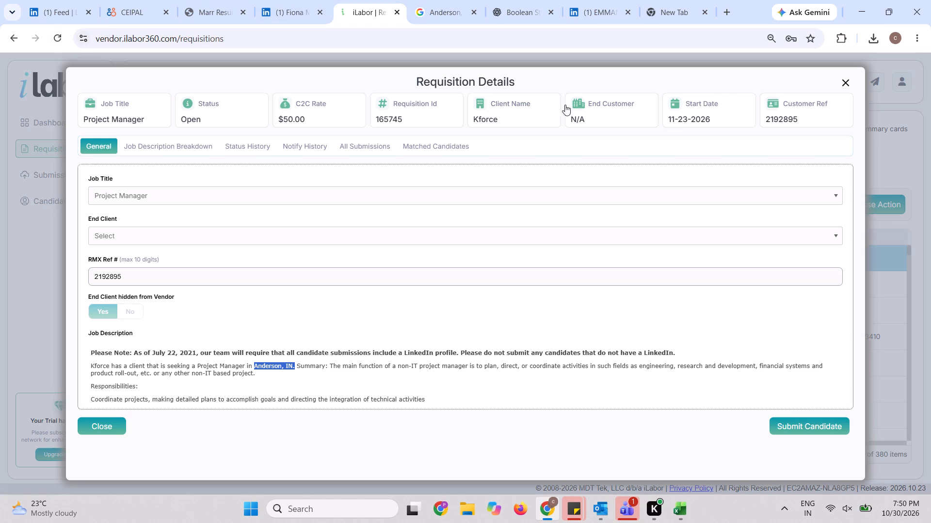
{"action": "left_click", "coordinate": [848, 87]}
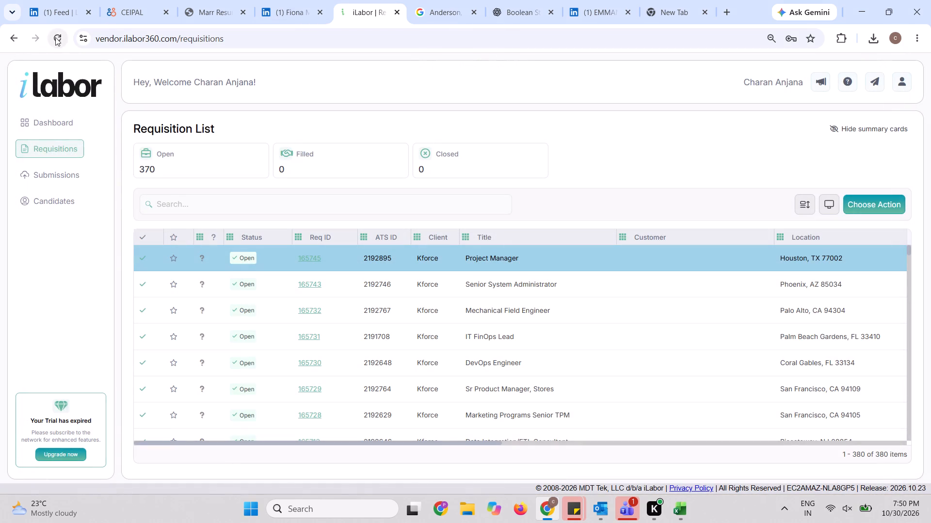
{"action": "left_click", "coordinate": [55, 37]}
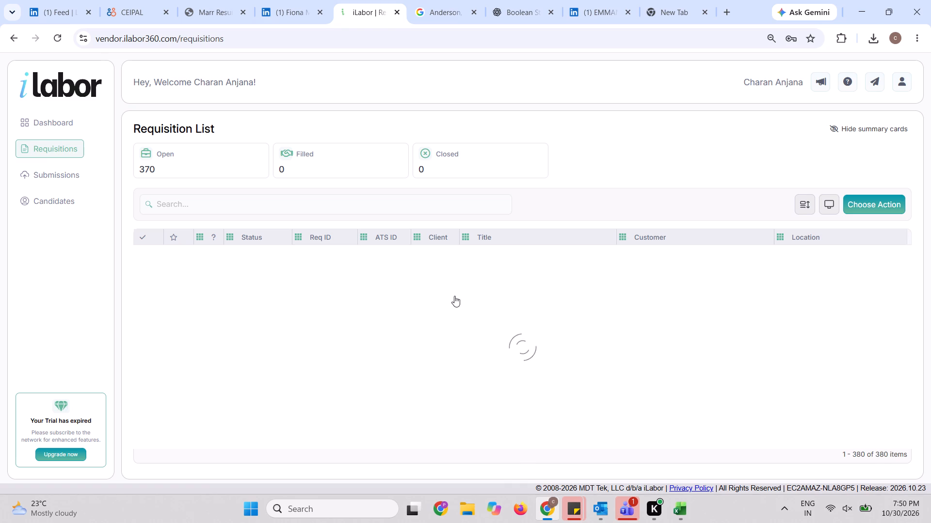
{"action": "scroll", "coordinate": [444, 255], "scroll_direction": "left", "scroll_amount": 1}
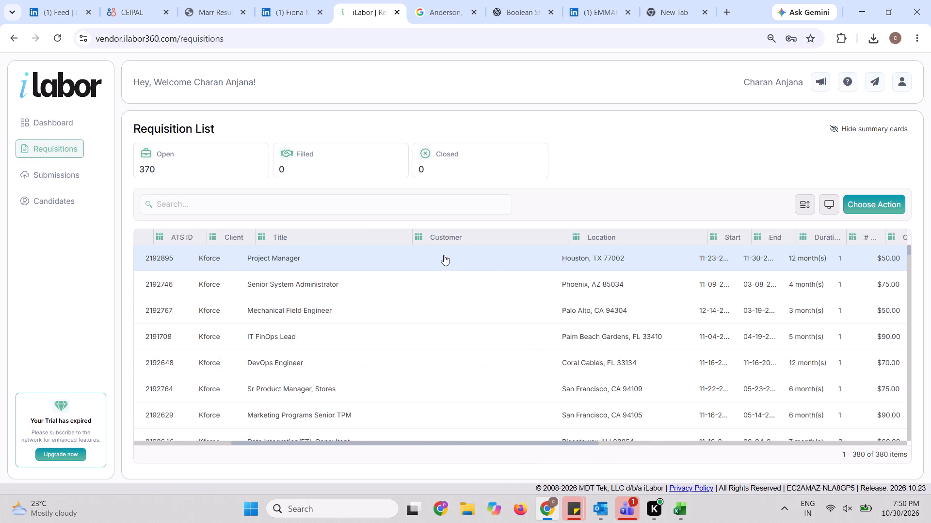
{"action": "scroll", "coordinate": [444, 255], "scroll_direction": "left", "scroll_amount": 3}
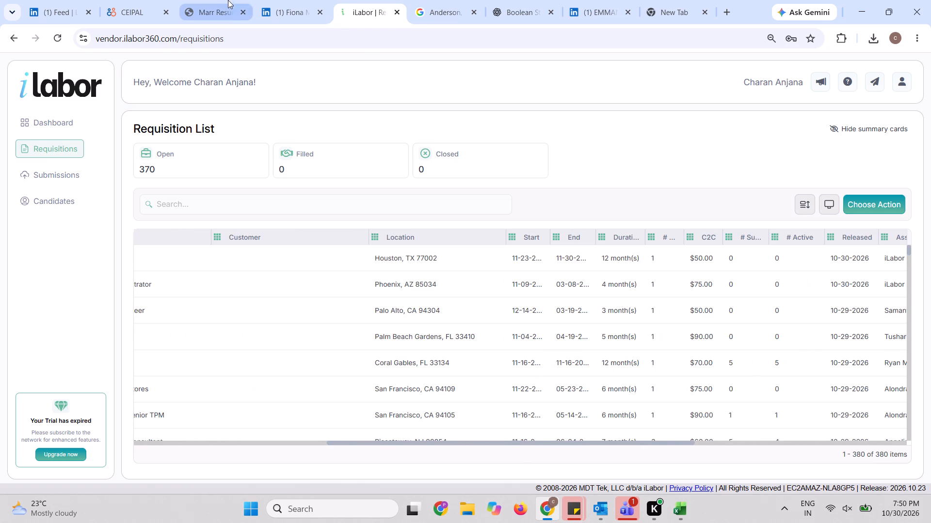
Open the quick view of the Lowe's Project Coordinator in CEIPAL and follow the LinkedIn link in the resume header.
{"action": "left_click", "coordinate": [123, 0]}
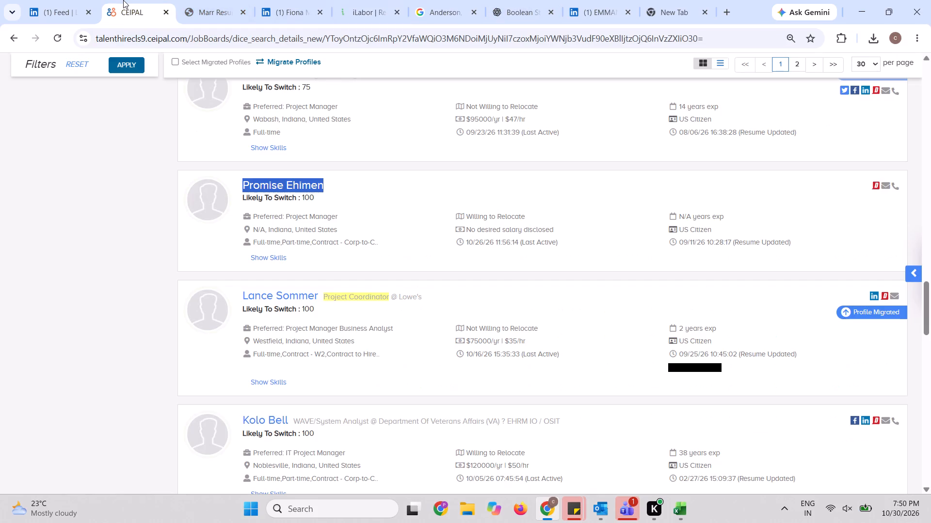
{"action": "left_click", "coordinate": [431, 296]}
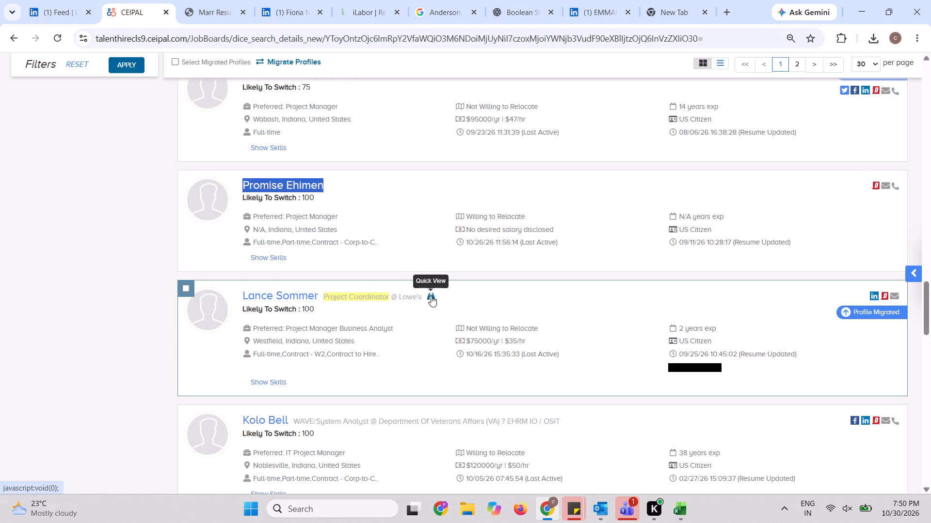
{"action": "scroll", "coordinate": [431, 296], "scroll_direction": "down", "scroll_amount": 2}
{"action": "left_click", "coordinate": [628, 390]}
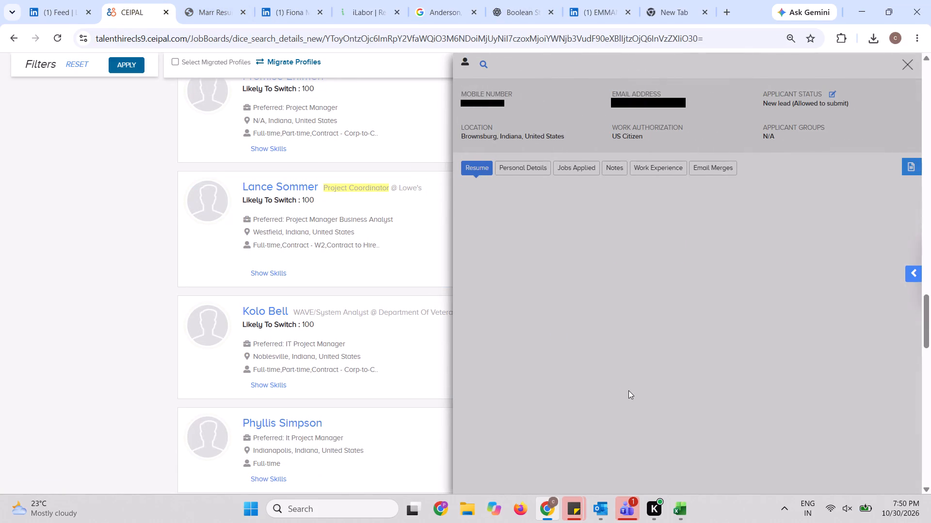
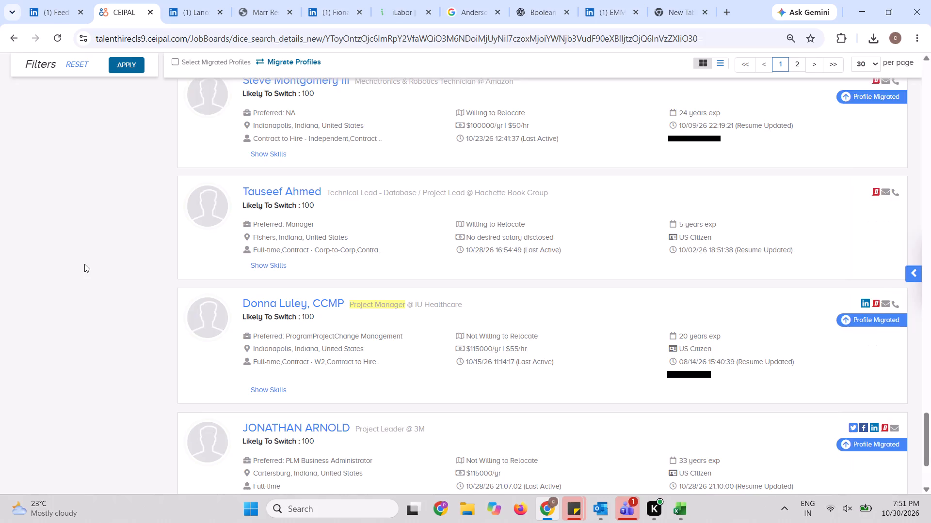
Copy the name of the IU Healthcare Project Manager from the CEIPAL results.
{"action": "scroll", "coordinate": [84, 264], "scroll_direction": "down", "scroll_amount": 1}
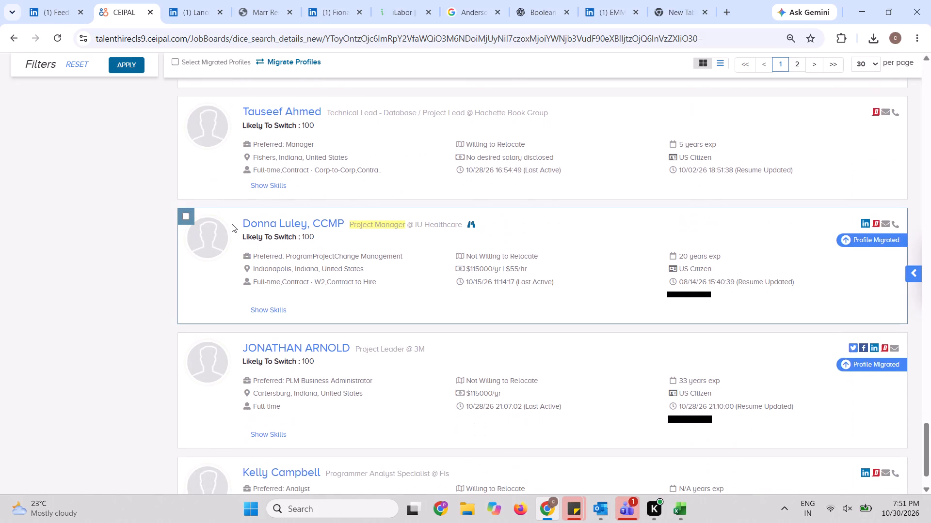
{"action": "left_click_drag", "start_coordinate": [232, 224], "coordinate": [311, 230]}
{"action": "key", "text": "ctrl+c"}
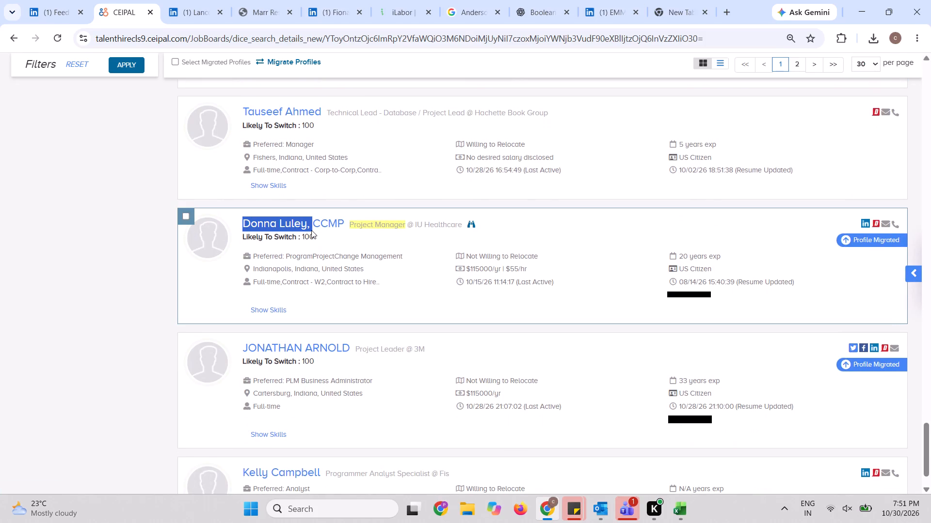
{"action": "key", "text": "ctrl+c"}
Send a LinkedIn connection invitation without a note to the Greater Indianapolis project management candidate.
{"action": "left_click", "coordinate": [220, 0]}
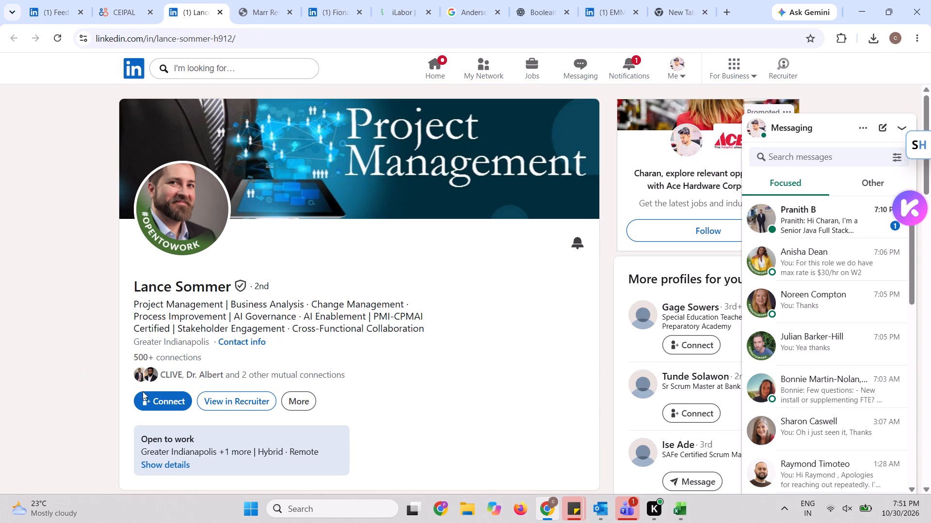
{"action": "left_click", "coordinate": [153, 400]}
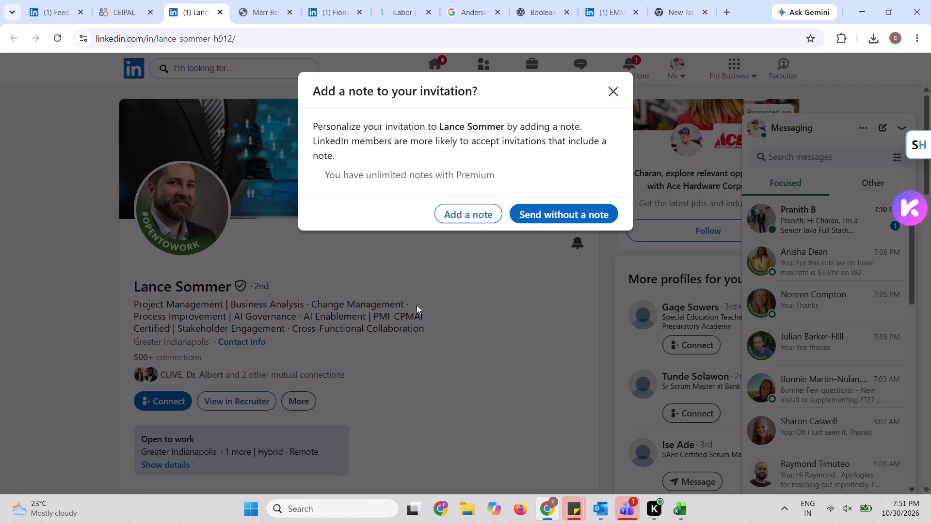
{"action": "left_click", "coordinate": [548, 212]}
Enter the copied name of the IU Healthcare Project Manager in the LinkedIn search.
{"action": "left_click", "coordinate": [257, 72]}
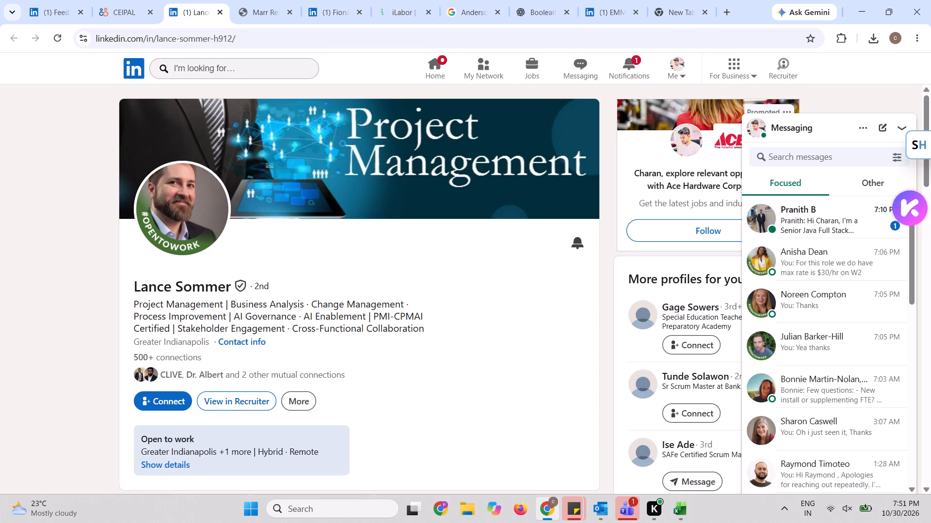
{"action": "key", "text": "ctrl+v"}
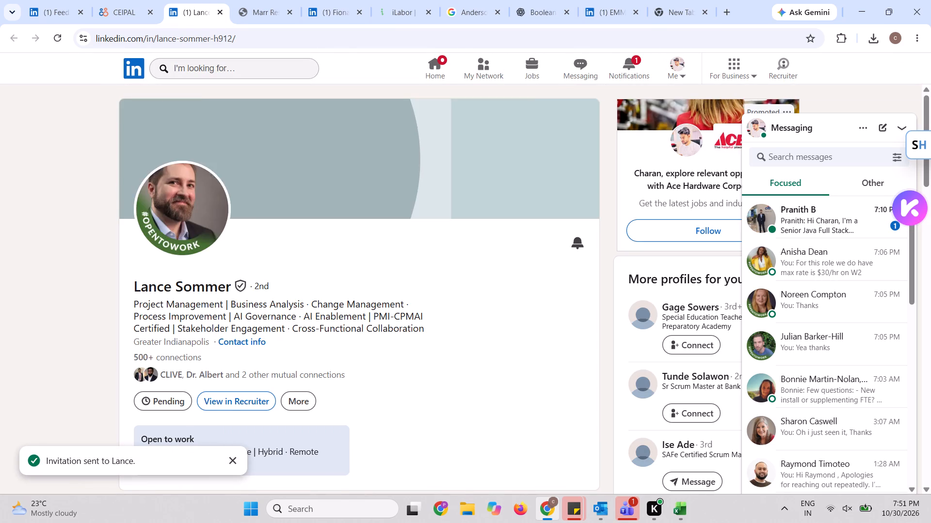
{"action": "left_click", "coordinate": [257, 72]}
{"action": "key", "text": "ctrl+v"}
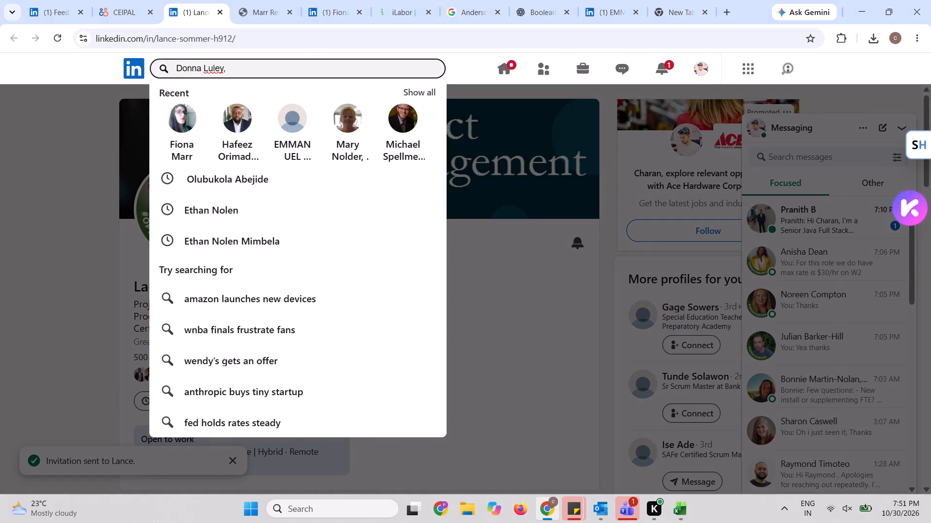
Search LinkedIn for the Data Engineer II at Pattison Food Group instead and open the matching profile.
{"action": "key", "text": "ctrl+a"}
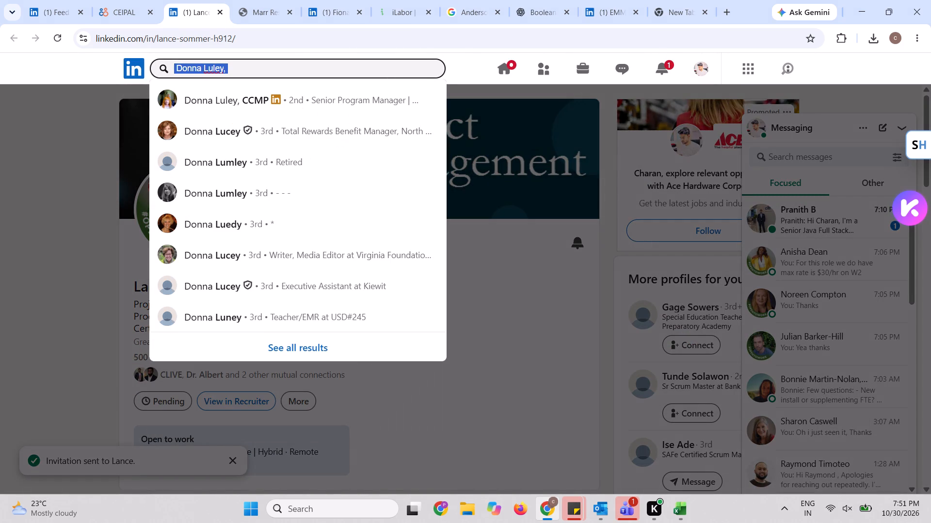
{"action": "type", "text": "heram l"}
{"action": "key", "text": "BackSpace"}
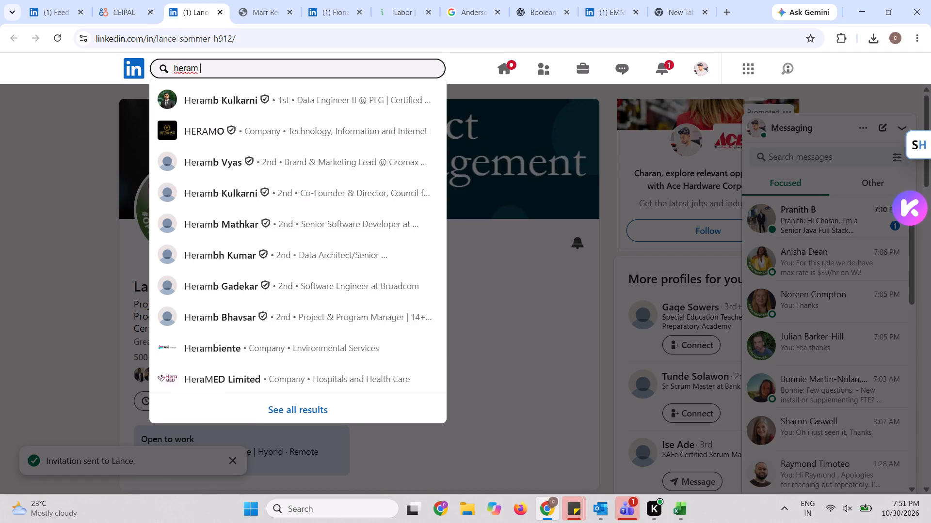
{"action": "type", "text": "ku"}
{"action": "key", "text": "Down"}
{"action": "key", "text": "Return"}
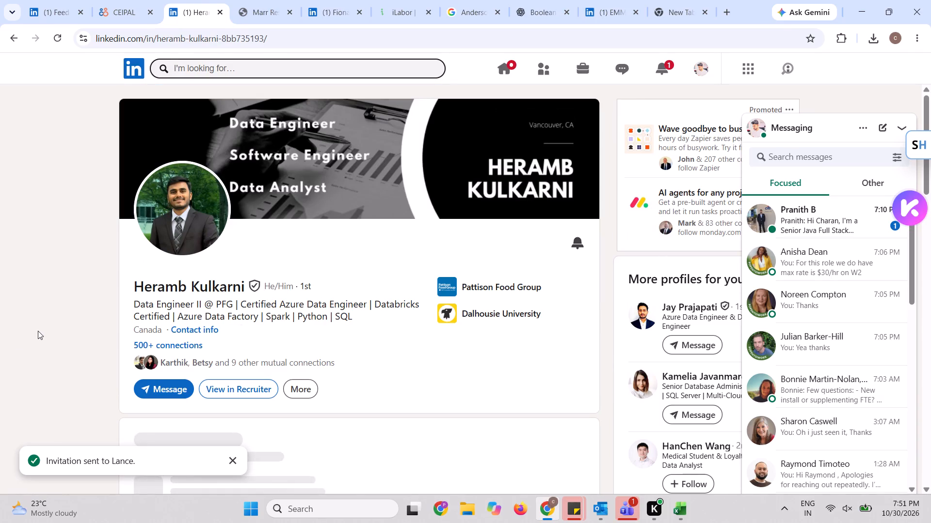
Open the Data Engineer's contact info, copy the e-mail address and close the details.
{"action": "left_click", "coordinate": [187, 329]}
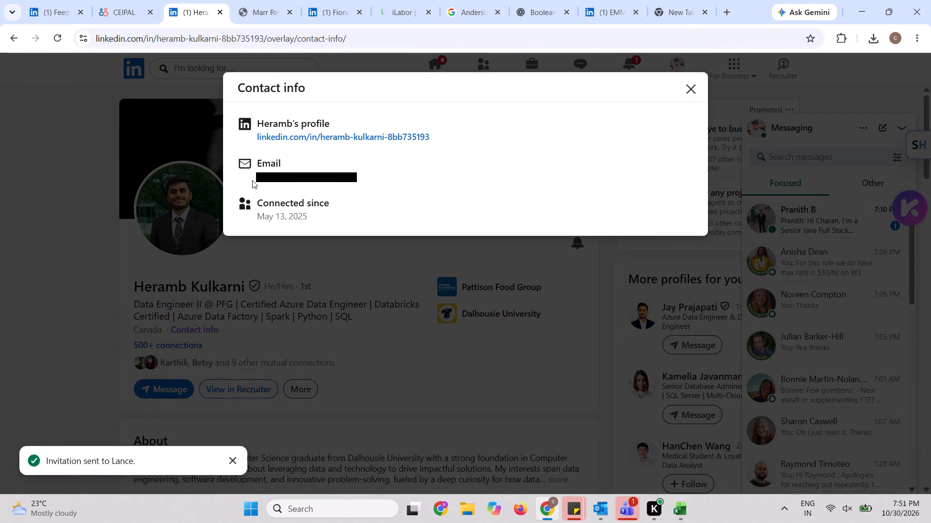
{"action": "left_click_drag", "start_coordinate": [252, 180], "coordinate": [354, 183]}
{"action": "key", "text": "ctrl+c"}
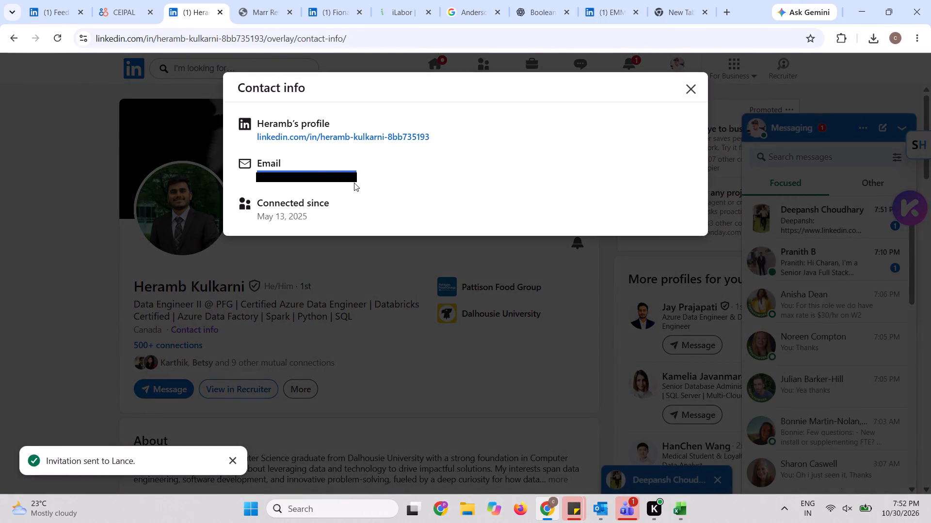
{"action": "left_click", "coordinate": [666, 479]}
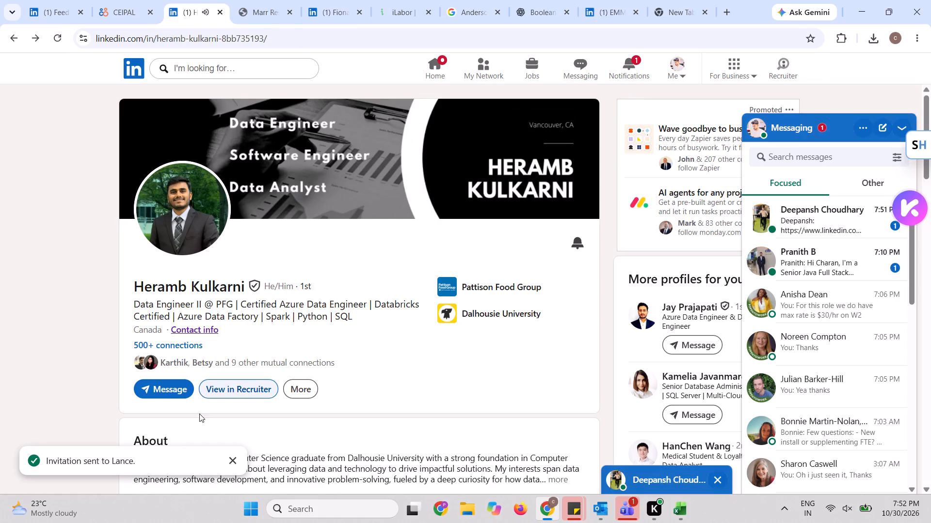
Open the message thread with the Data Engineer, dismiss the other chat and read the earlier role discussion.
{"action": "left_click", "coordinate": [161, 392]}
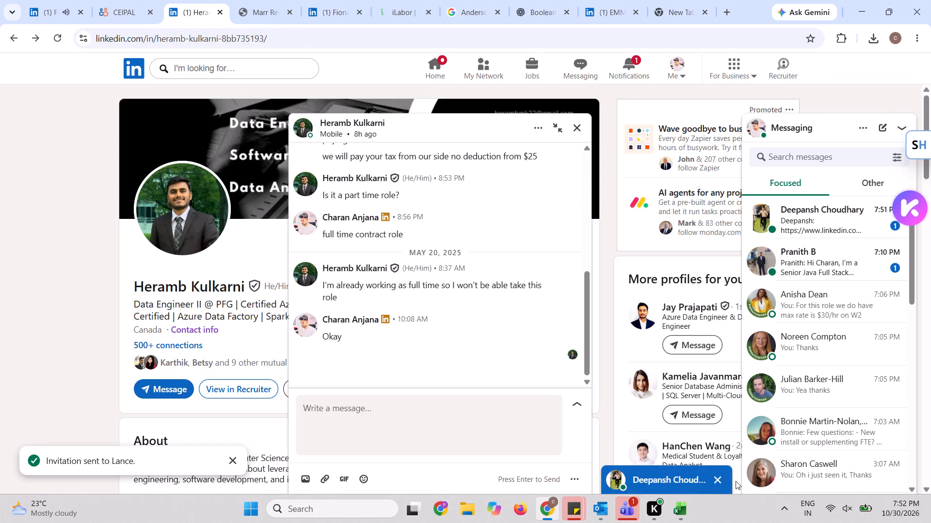
{"action": "left_click", "coordinate": [717, 479]}
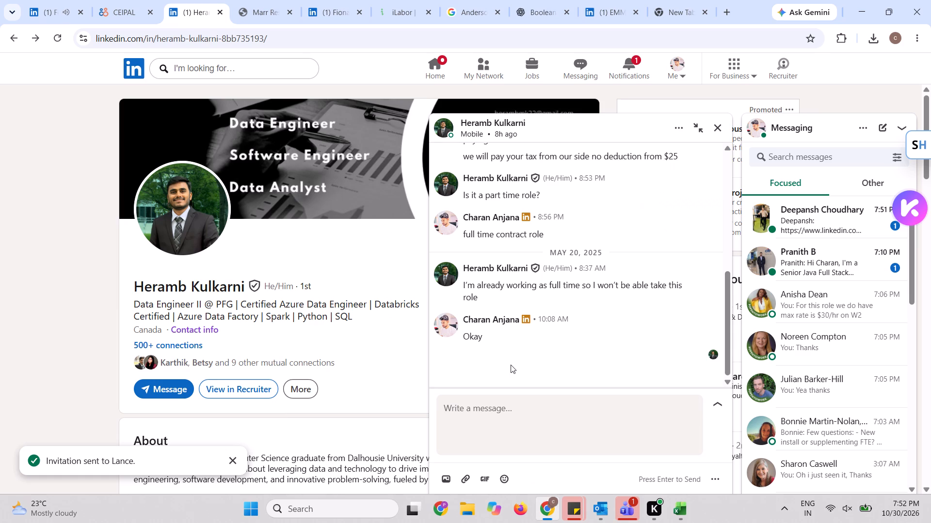
{"action": "scroll", "coordinate": [511, 365], "scroll_direction": "down", "scroll_amount": 1}
{"action": "scroll", "coordinate": [511, 365], "scroll_direction": "up", "scroll_amount": 4}
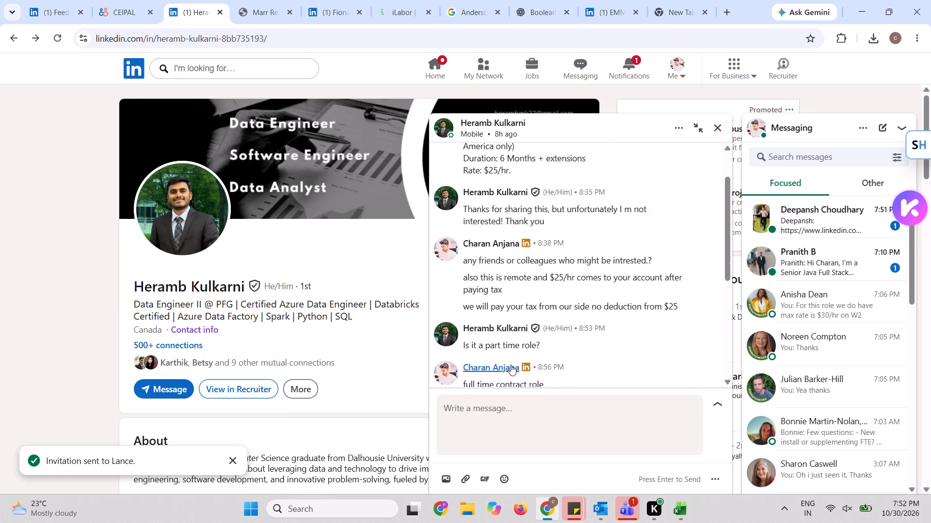
{"action": "scroll", "coordinate": [511, 365], "scroll_direction": "up", "scroll_amount": 1}
{"action": "scroll", "coordinate": [511, 365], "scroll_direction": "down", "scroll_amount": 3}
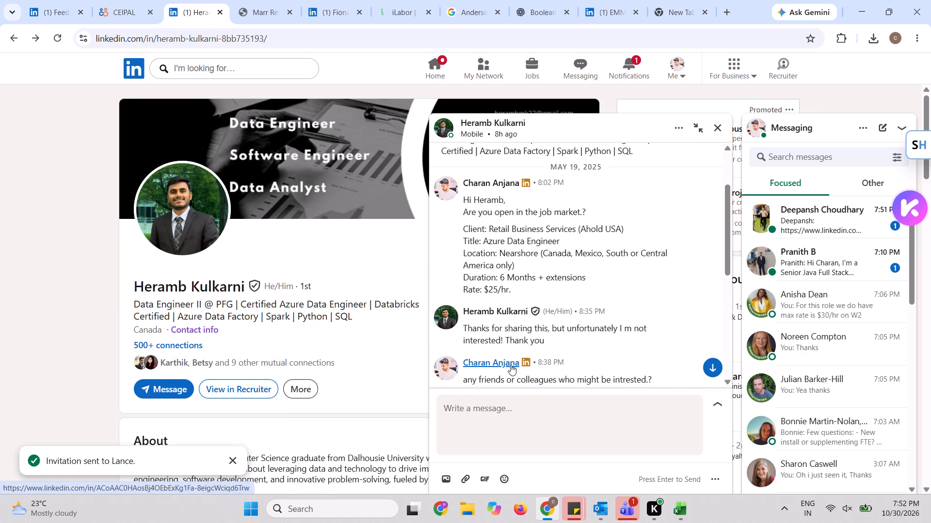
{"action": "scroll", "coordinate": [511, 365], "scroll_direction": "down", "scroll_amount": 2}
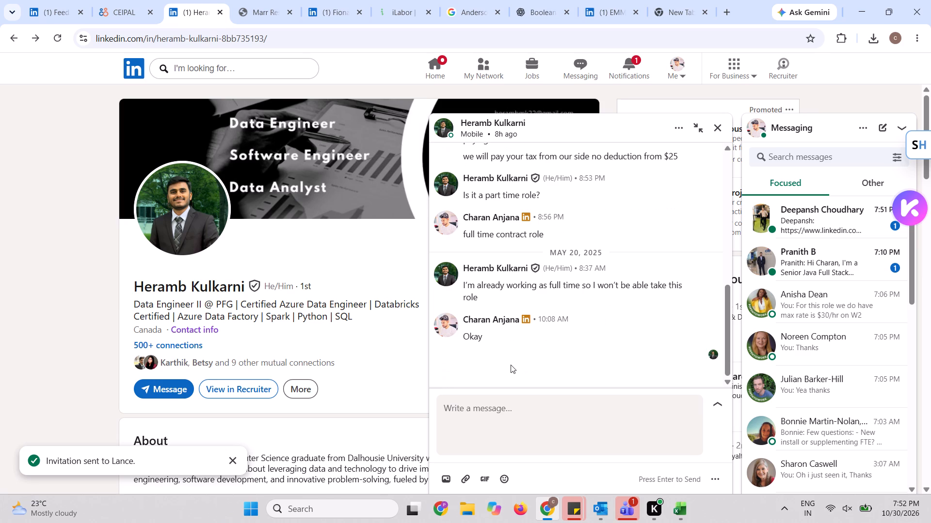
Send the Data Engineer's "I'm already working as full time" reply to the contact who shared the profile link, and close that chat.
{"action": "left_click_drag", "start_coordinate": [491, 299], "coordinate": [451, 285]}
{"action": "left_click", "coordinate": [494, 299]}
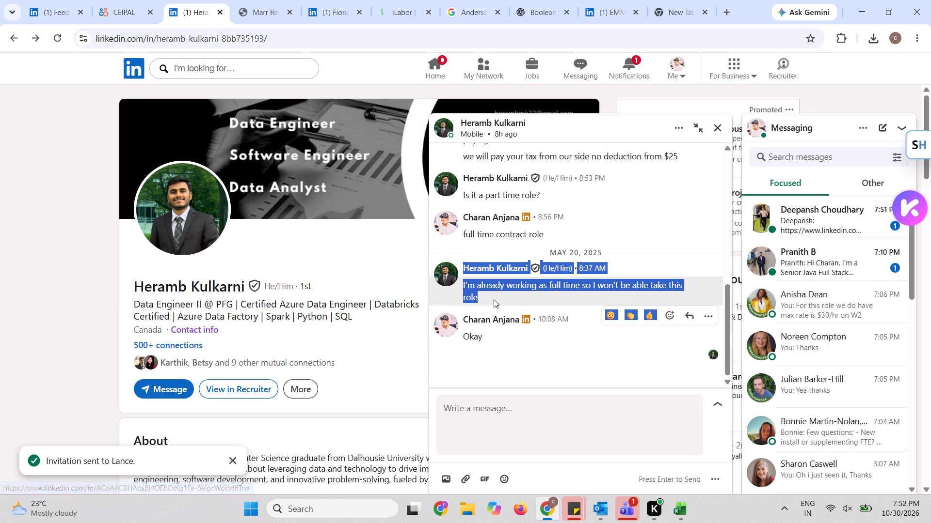
{"action": "left_click_drag", "start_coordinate": [494, 299], "coordinate": [465, 289]}
{"action": "key", "text": "ctrl+c"}
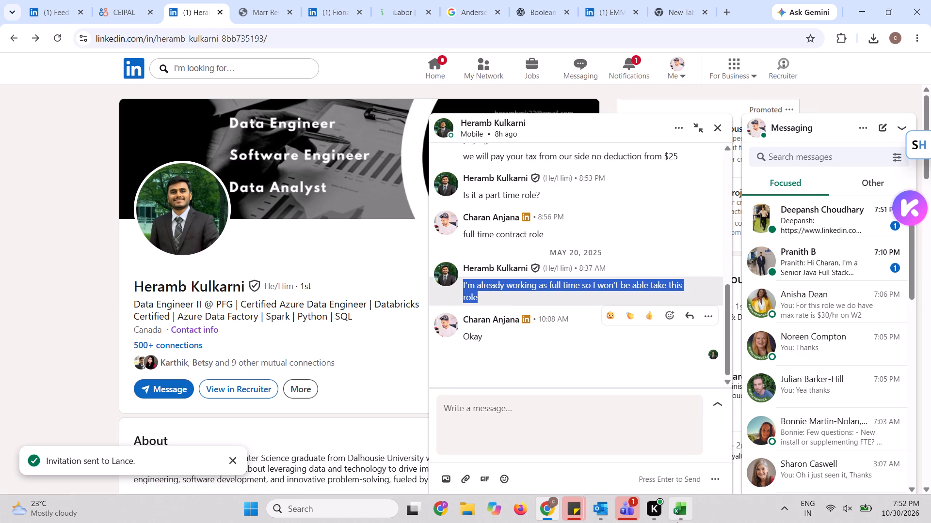
{"action": "left_click", "coordinate": [812, 225]}
{"action": "left_click", "coordinate": [249, 402]}
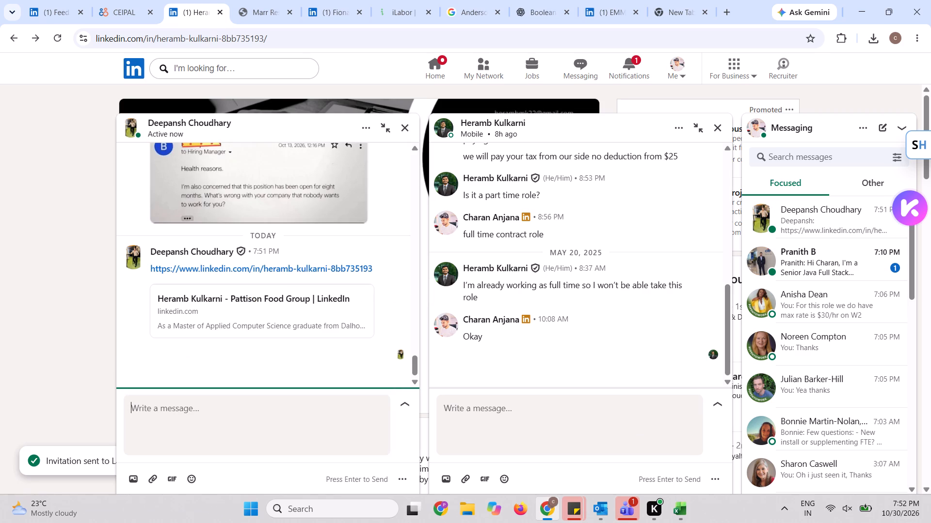
{"action": "key", "text": "ctrl+v"}
{"action": "key", "text": "Return"}
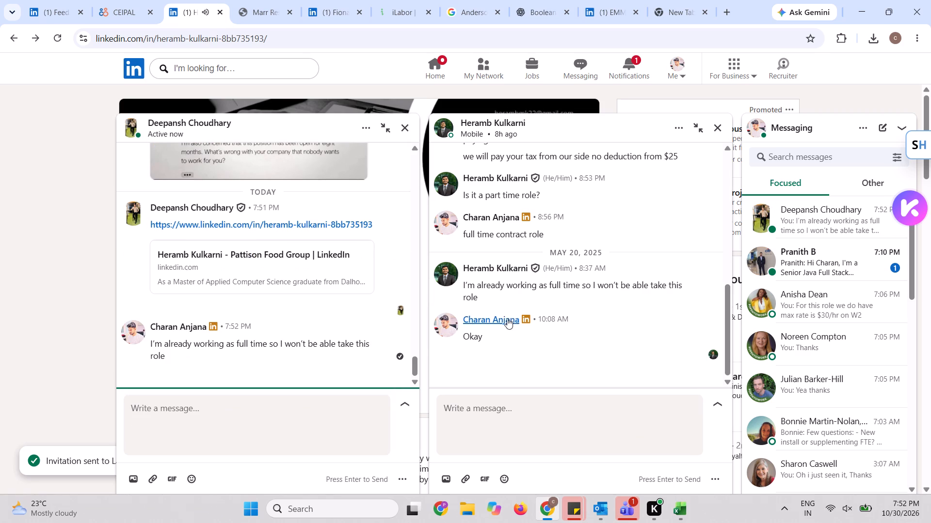
{"action": "scroll", "coordinate": [470, 307], "scroll_direction": "up", "scroll_amount": 2}
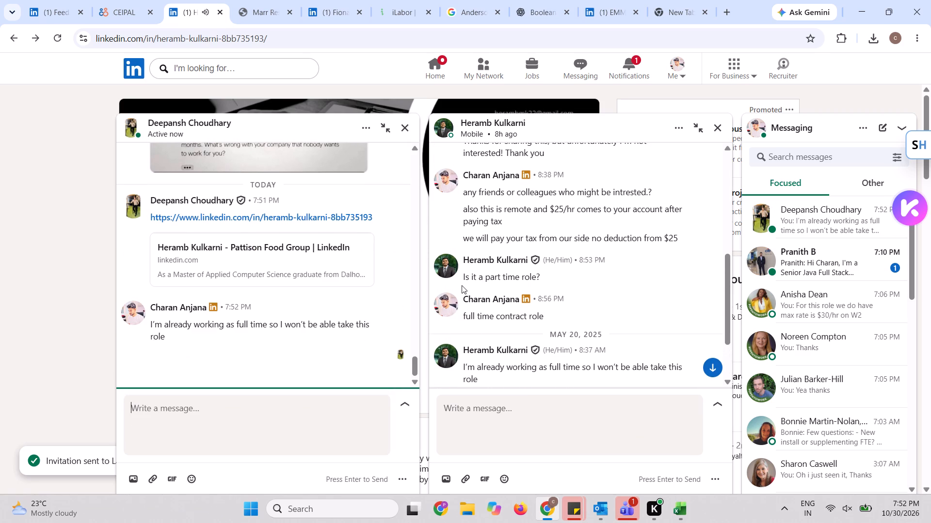
{"action": "scroll", "coordinate": [462, 285], "scroll_direction": "up", "scroll_amount": 2}
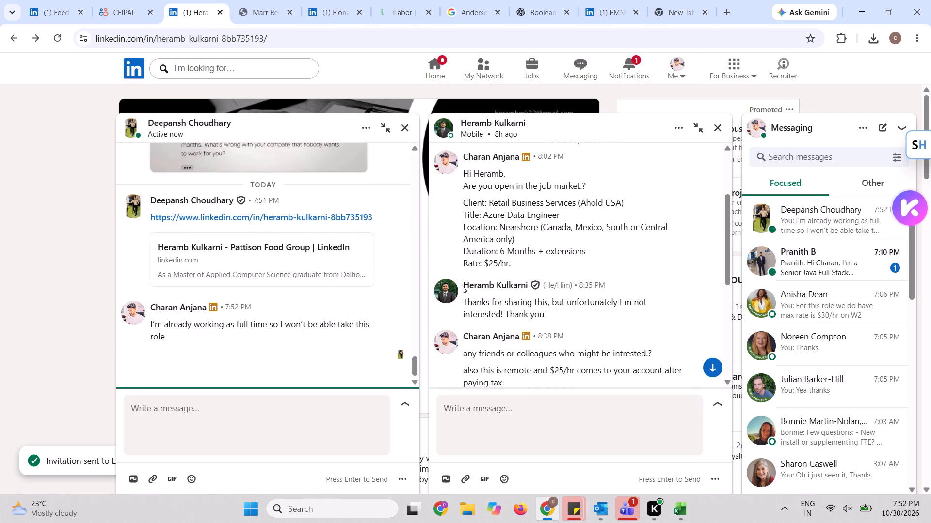
{"action": "scroll", "coordinate": [462, 285], "scroll_direction": "up", "scroll_amount": 1}
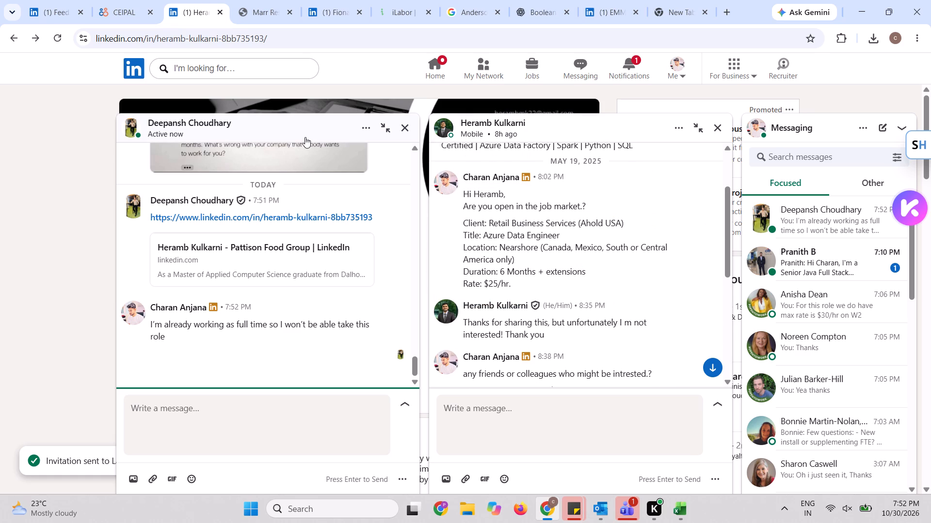
{"action": "left_click", "coordinate": [403, 128]}
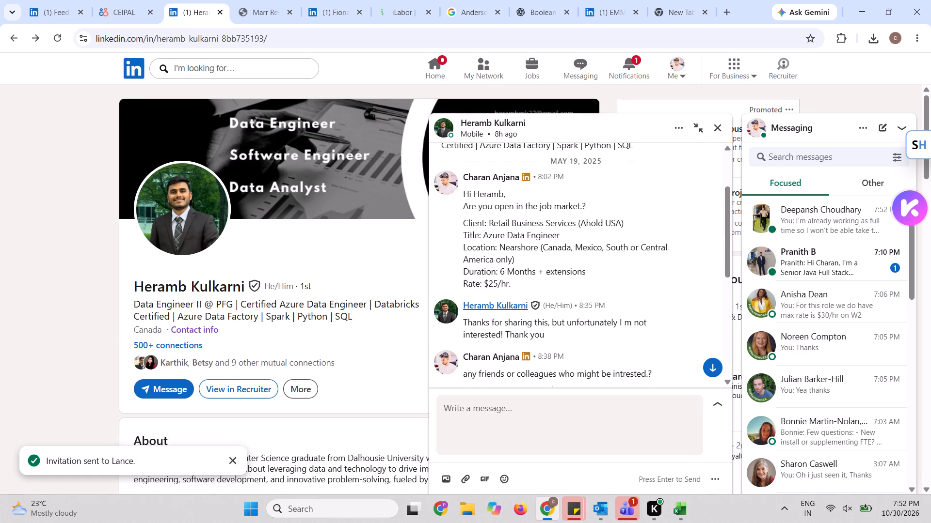
Draft the message "Please share your resume" in the thread with the Data Engineer.
{"action": "left_click", "coordinate": [466, 418]}
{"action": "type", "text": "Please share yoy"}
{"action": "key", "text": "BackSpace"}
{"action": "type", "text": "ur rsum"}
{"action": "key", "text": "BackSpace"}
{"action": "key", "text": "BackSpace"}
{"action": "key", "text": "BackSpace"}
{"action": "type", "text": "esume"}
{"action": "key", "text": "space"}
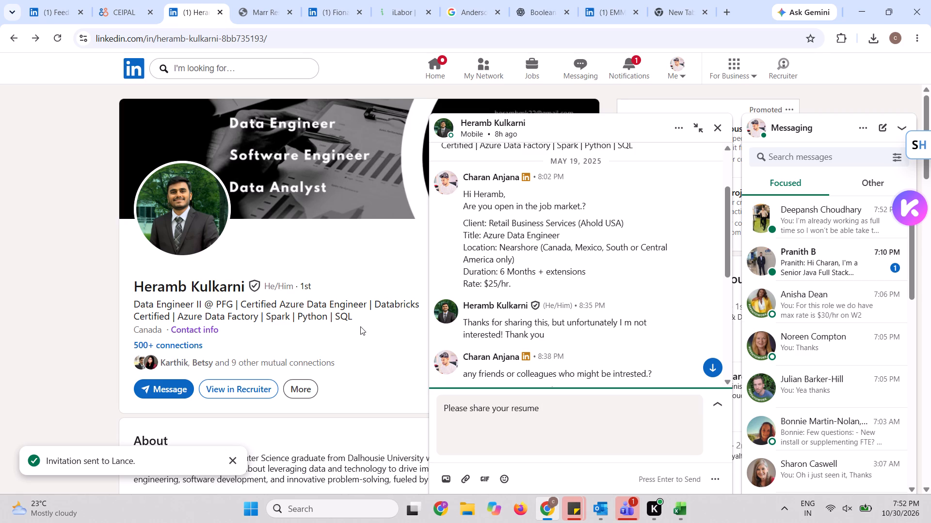
Check the Experience section of the Data Engineer's LinkedIn profile.
{"action": "scroll", "coordinate": [360, 326], "scroll_direction": "down", "scroll_amount": 4}
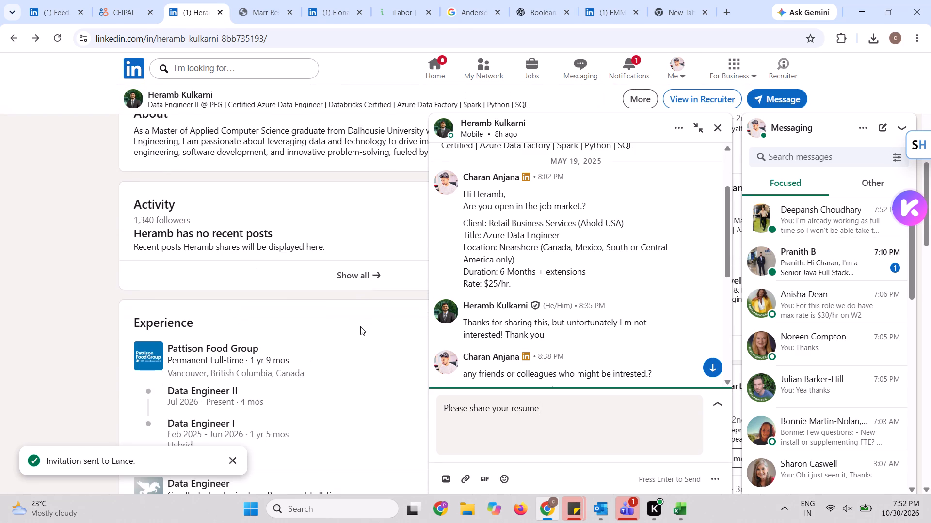
{"action": "scroll", "coordinate": [360, 326], "scroll_direction": "down", "scroll_amount": 3}
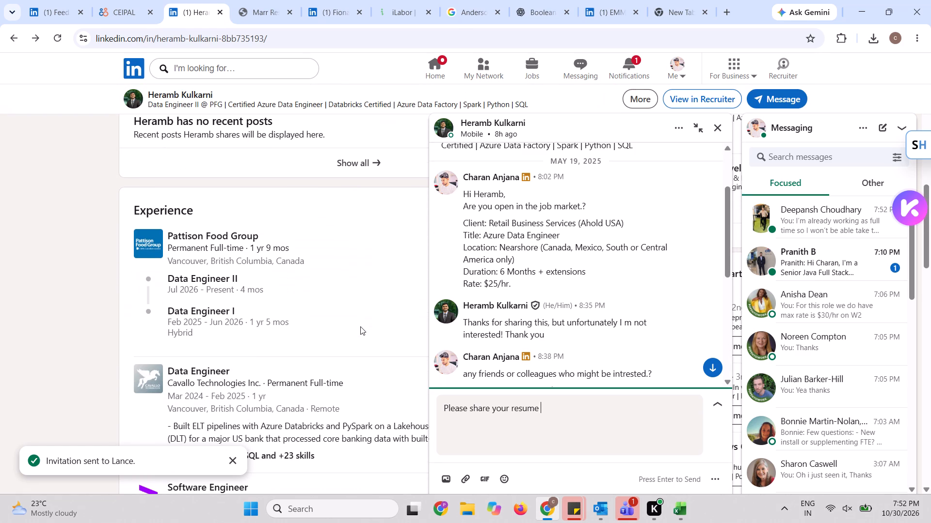
Review the rest of the Data Engineer's LinkedIn profile, from earlier roles through certifications, projects and recommendations to interests.
{"action": "scroll", "coordinate": [360, 326], "scroll_direction": "down", "scroll_amount": 3}
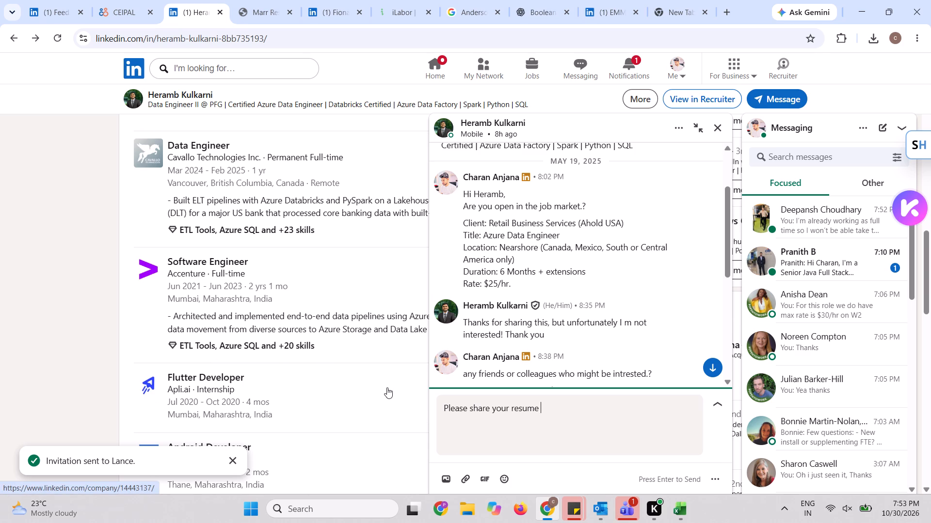
{"action": "scroll", "coordinate": [387, 387], "scroll_direction": "down", "scroll_amount": 8}
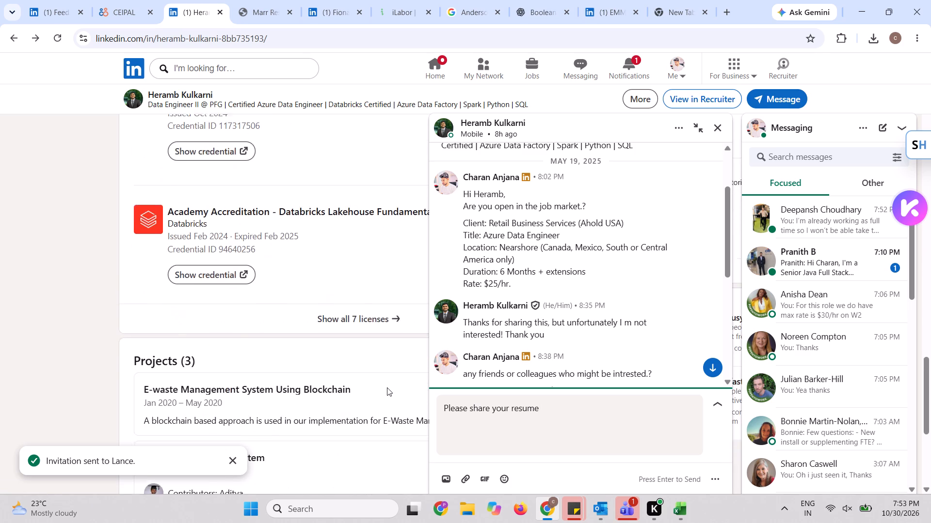
{"action": "scroll", "coordinate": [387, 387], "scroll_direction": "down", "scroll_amount": 5}
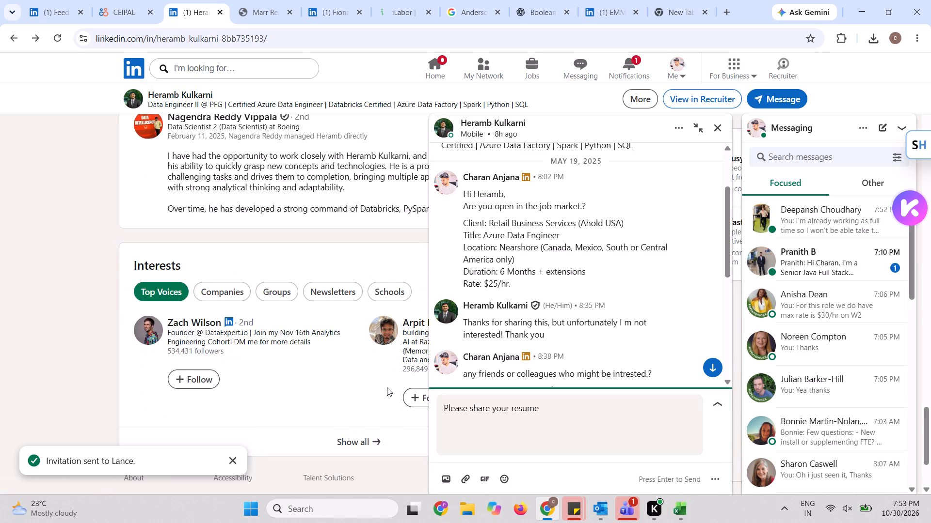
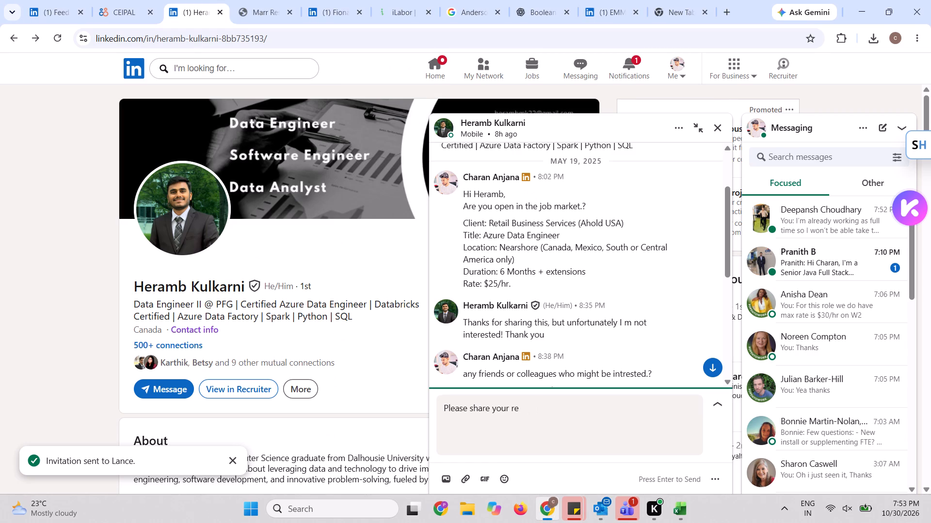
Change the draft to "Please share your contact number", send it to the Data Engineer, and close the chat.
{"action": "key", "text": "BackSpace"}
{"action": "key", "text": "BackSpace"}
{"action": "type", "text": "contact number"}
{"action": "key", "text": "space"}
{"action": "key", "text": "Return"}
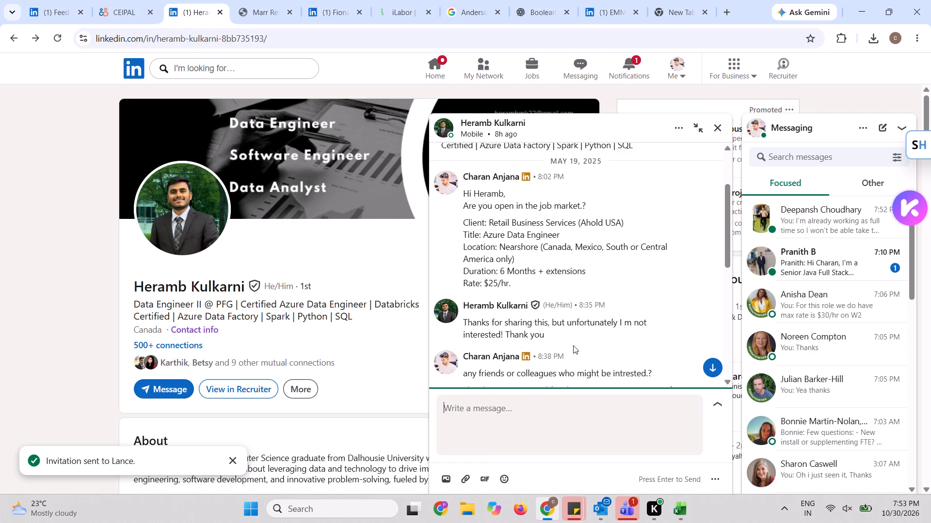
{"action": "scroll", "coordinate": [571, 346], "scroll_direction": "down", "scroll_amount": 6}
{"action": "left_click", "coordinate": [720, 130]}
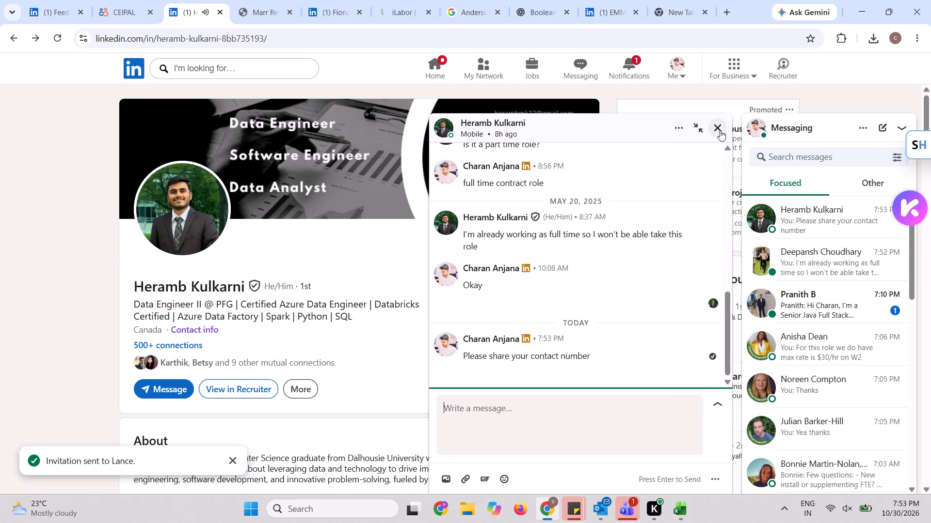
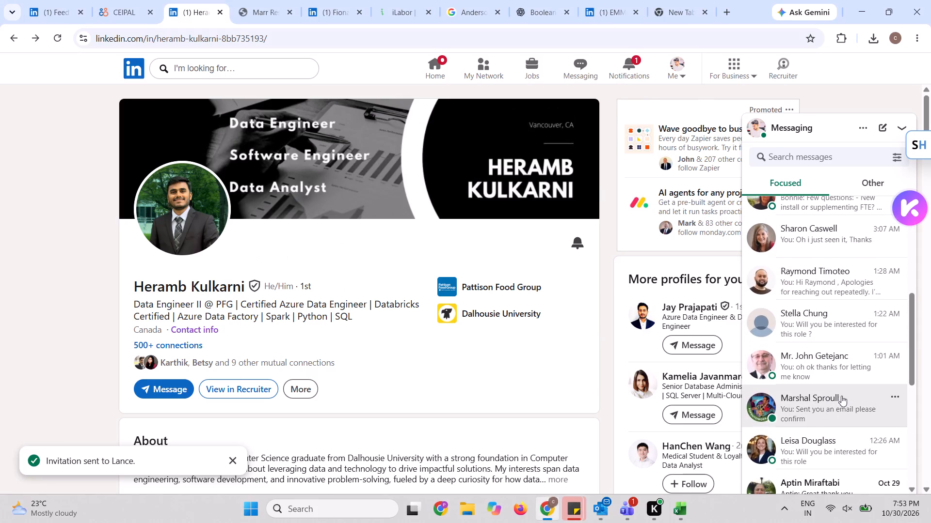
Send "Hi" to the contact whose thread ends with "Sent you an email please confirm".
{"action": "left_click", "coordinate": [500, 428]}
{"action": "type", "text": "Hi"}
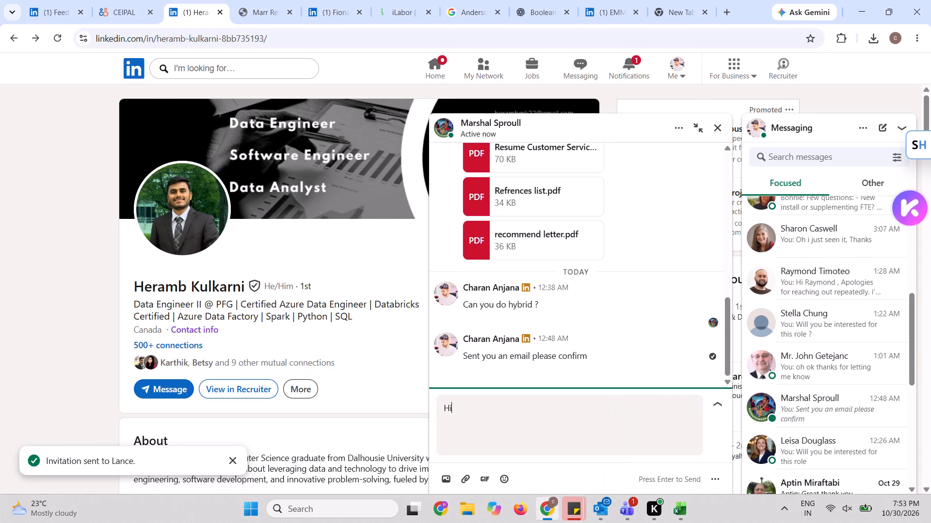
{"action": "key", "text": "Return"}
Write a follow-up message in the same thread beginning with "Your profile".
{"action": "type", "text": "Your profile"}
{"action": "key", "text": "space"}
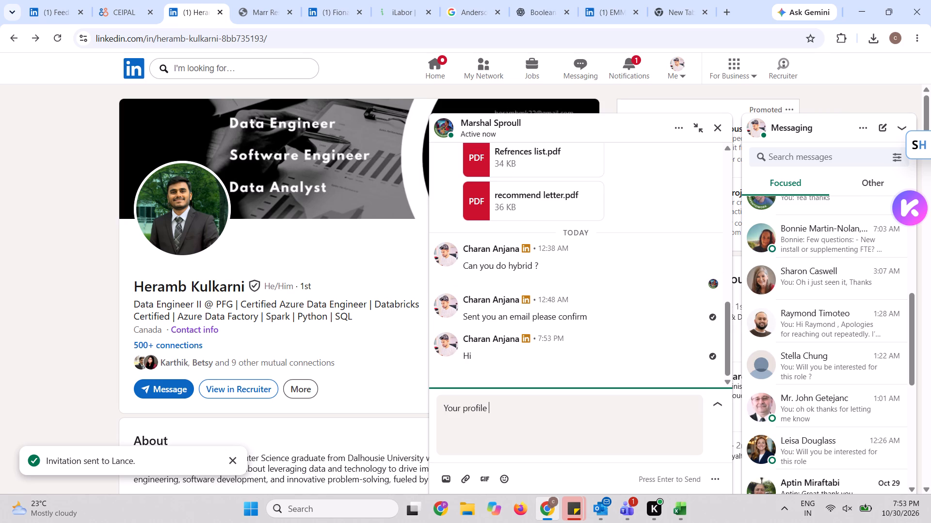
Complete the message "Your profile submitted to HPE" in the open chat and send it to the candidate.
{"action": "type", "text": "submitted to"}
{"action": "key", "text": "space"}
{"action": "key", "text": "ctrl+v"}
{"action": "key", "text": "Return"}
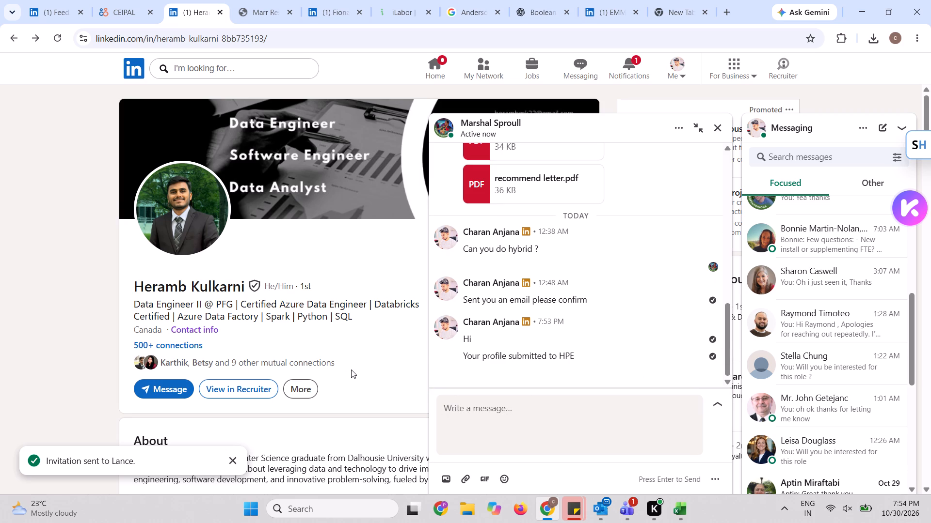
Review the Data Engineer's work history in the Experience section of the open profile, from the current role back to the internships.
{"action": "scroll", "coordinate": [351, 369], "scroll_direction": "down", "scroll_amount": 5}
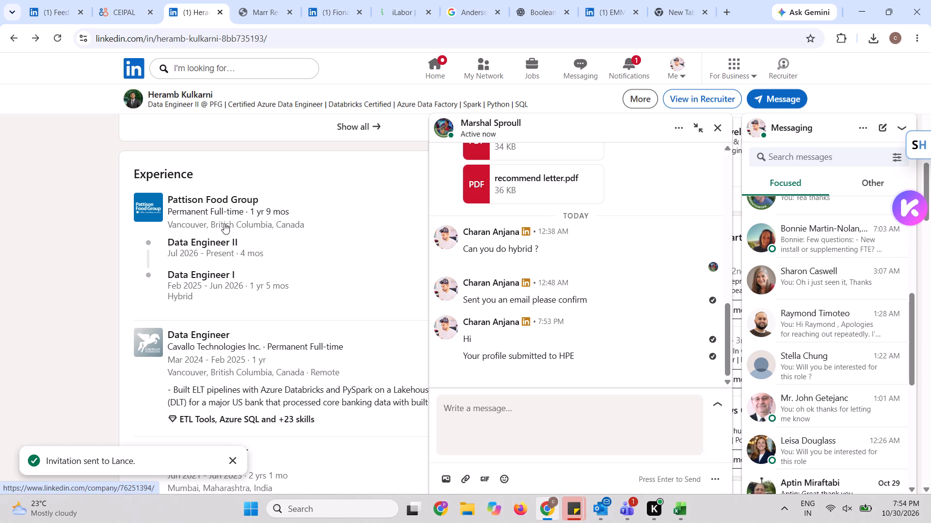
{"action": "scroll", "coordinate": [312, 241], "scroll_direction": "down", "scroll_amount": 3}
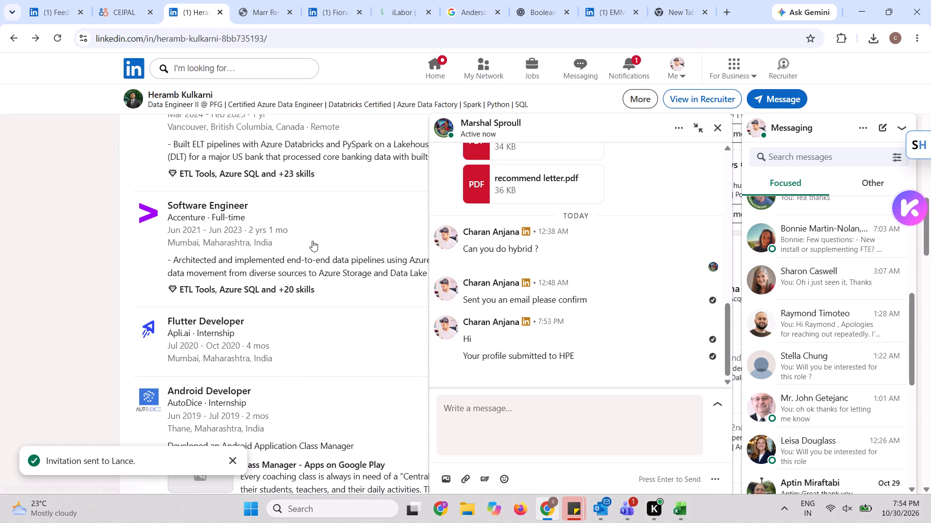
{"action": "scroll", "coordinate": [312, 241], "scroll_direction": "down", "scroll_amount": 1}
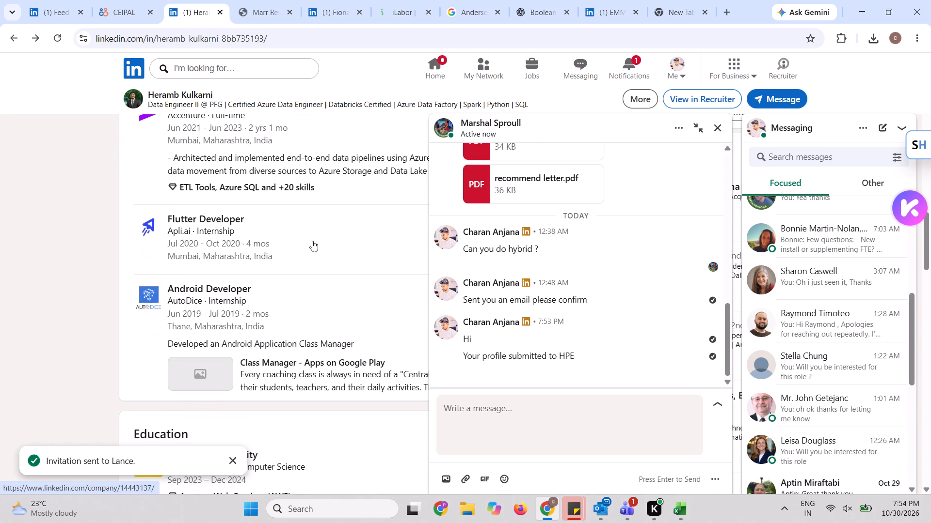
{"action": "scroll", "coordinate": [312, 241], "scroll_direction": "up", "scroll_amount": 3}
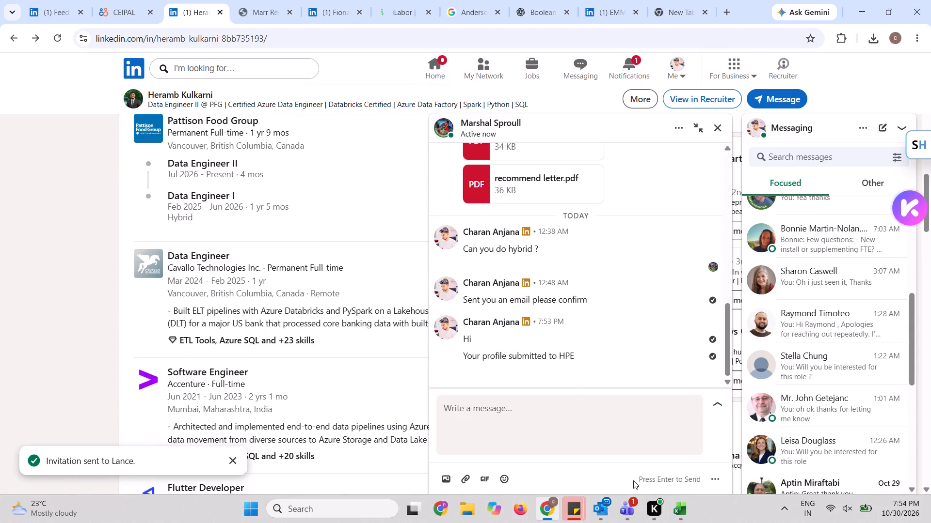
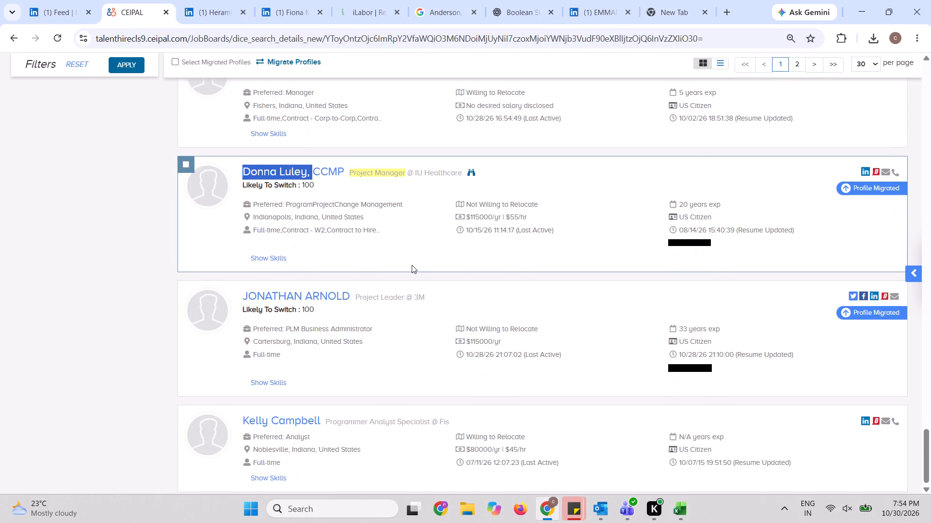
{"action": "scroll", "coordinate": [412, 265], "scroll_direction": "down", "scroll_amount": 1}
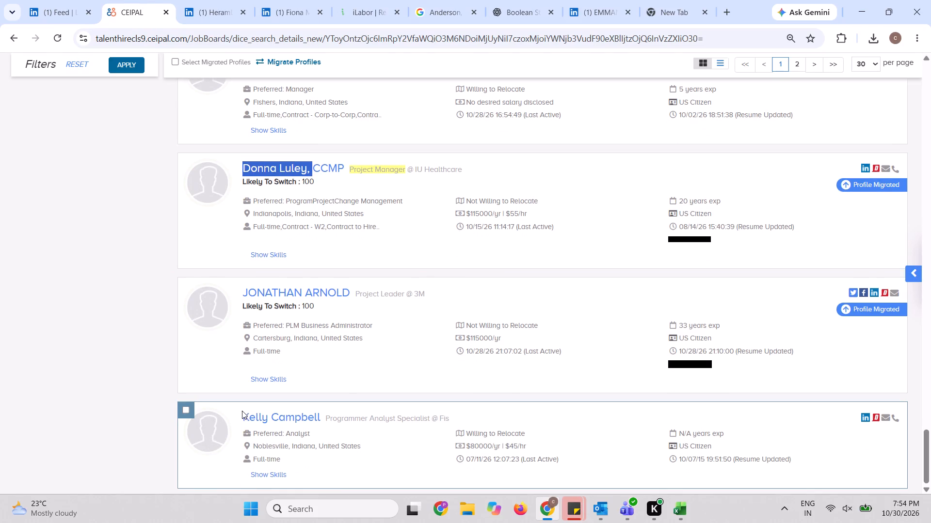
{"action": "left_click_drag", "start_coordinate": [239, 414], "coordinate": [301, 414]}
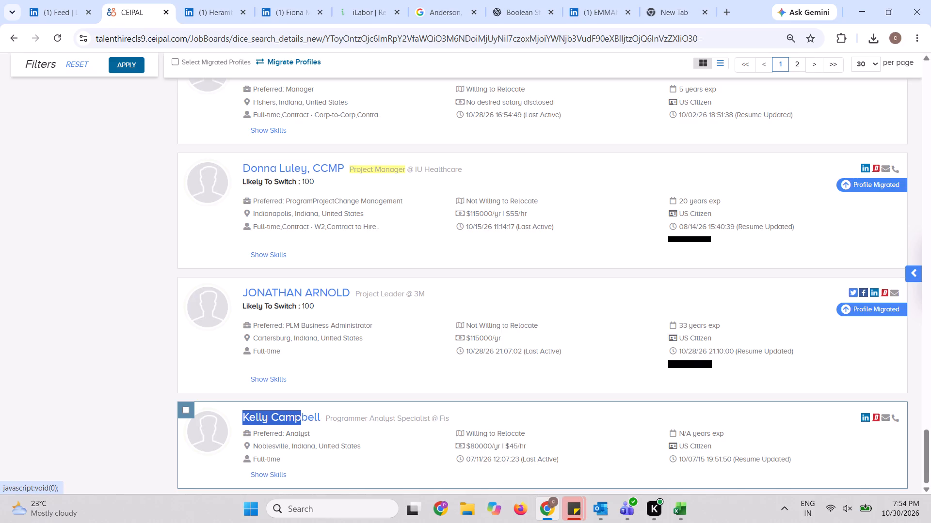
{"action": "left_click_drag", "start_coordinate": [301, 414], "coordinate": [321, 413]}
{"action": "key", "text": "ctrl+c"}
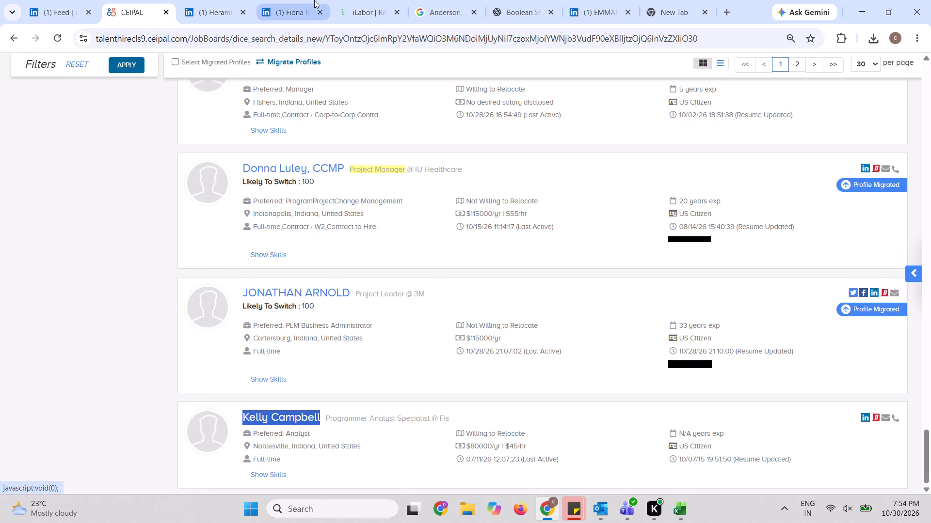
Search LinkedIn for the selected CEIPAL candidate's name plus "FIS" and open the Programmer Analyst Specialist profile in Noblesville, Indiana.
{"action": "left_click", "coordinate": [235, 0]}
{"action": "left_click", "coordinate": [263, 66]}
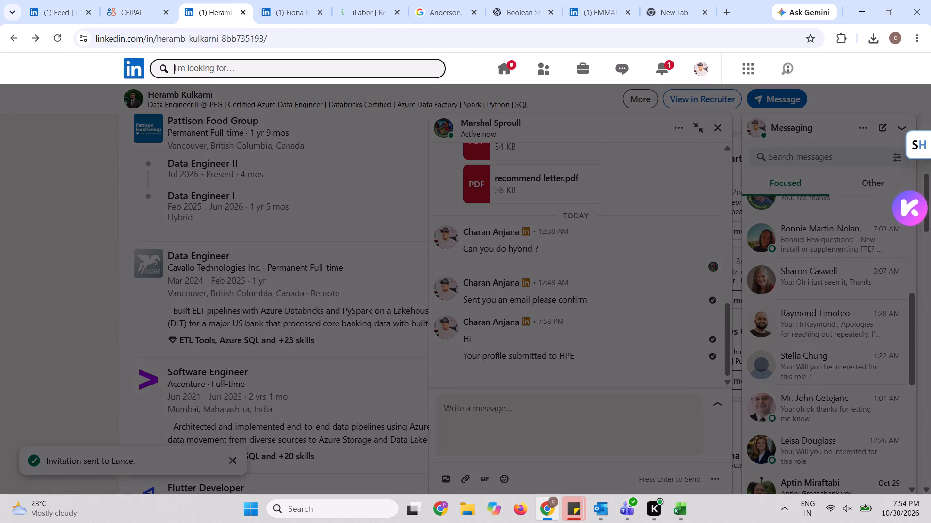
{"action": "key", "text": "ctrl+v"}
{"action": "key", "text": "space"}
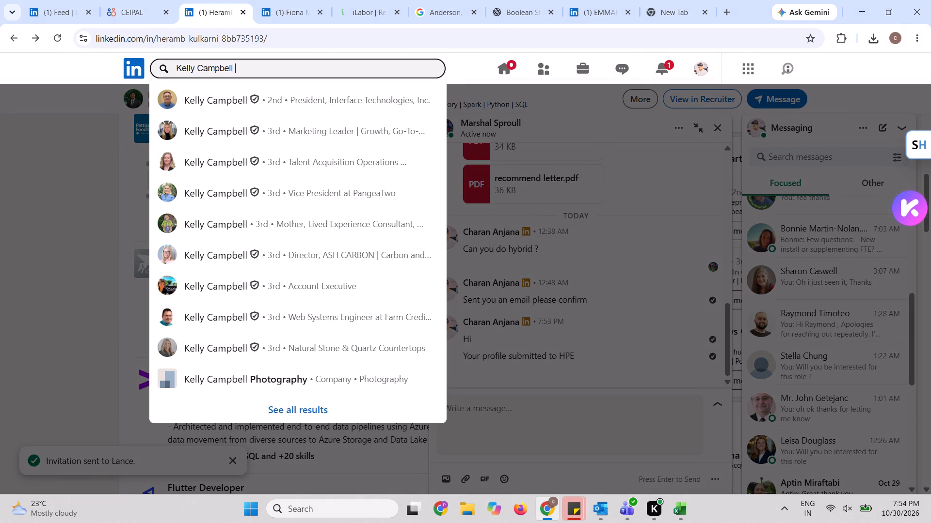
{"action": "type", "text": "FIS"}
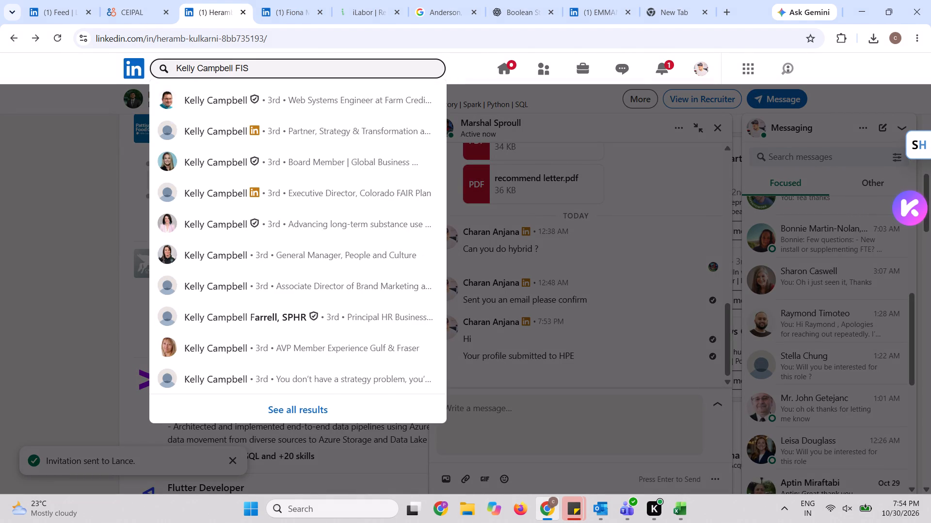
{"action": "key", "text": "Return"}
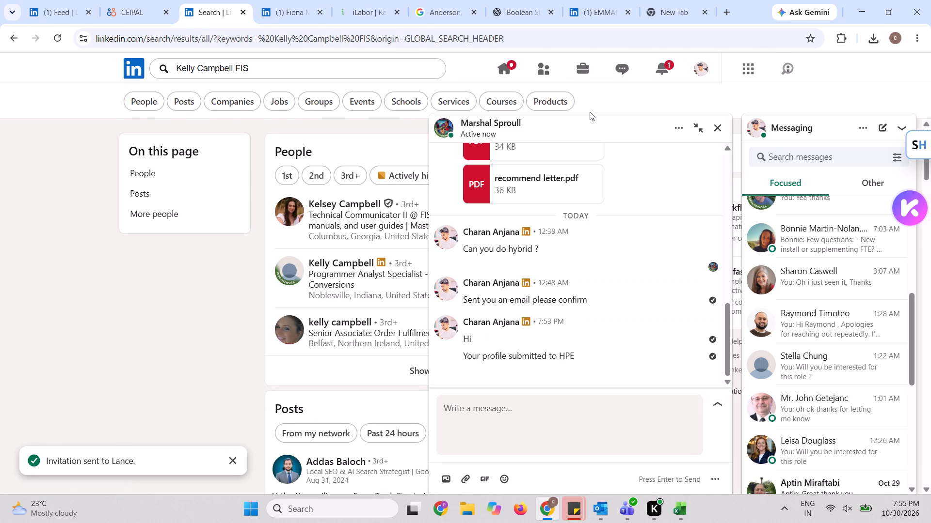
{"action": "left_click", "coordinate": [353, 262]}
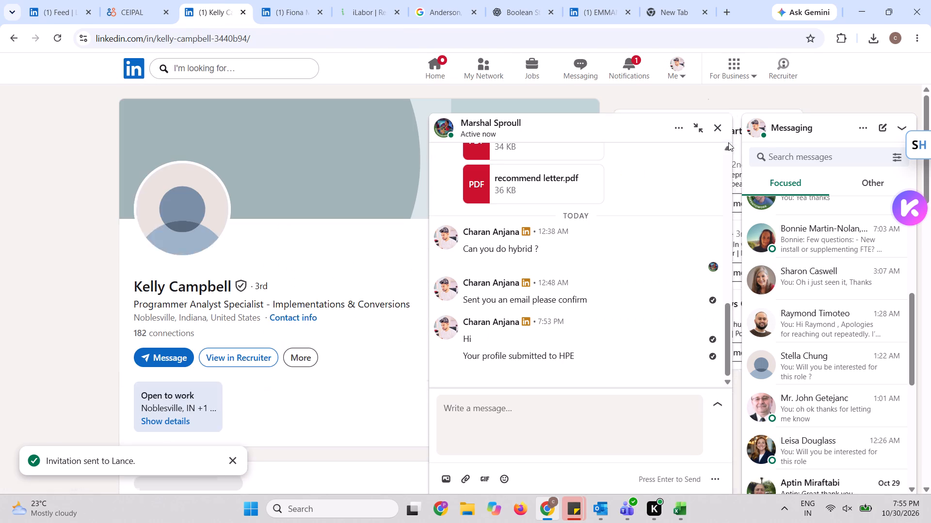
Close the open chat, examine the Programmer Analyst Specialist's work experience on LinkedIn, and return to the CEIPAL candidate results.
{"action": "left_click", "coordinate": [720, 132]}
{"action": "scroll", "coordinate": [854, 257], "scroll_direction": "up", "scroll_amount": 6}
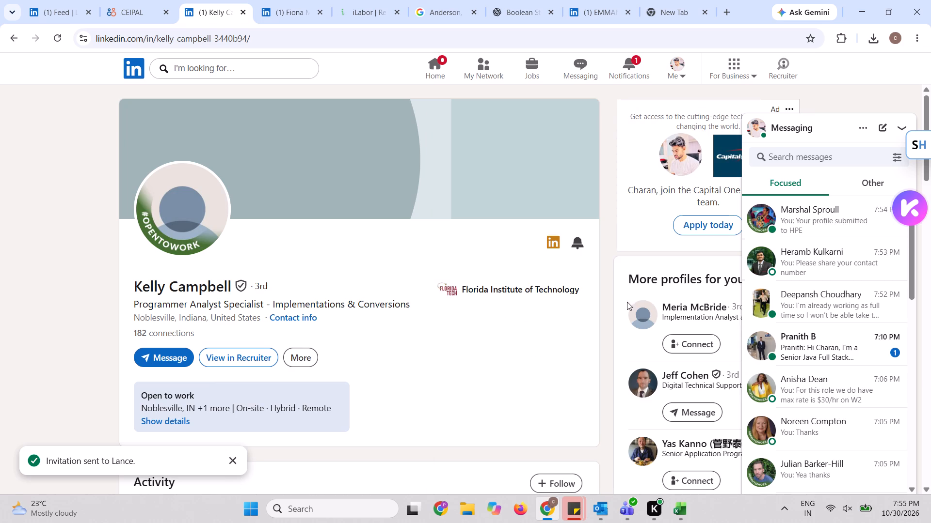
{"action": "scroll", "coordinate": [539, 359], "scroll_direction": "down", "scroll_amount": 6}
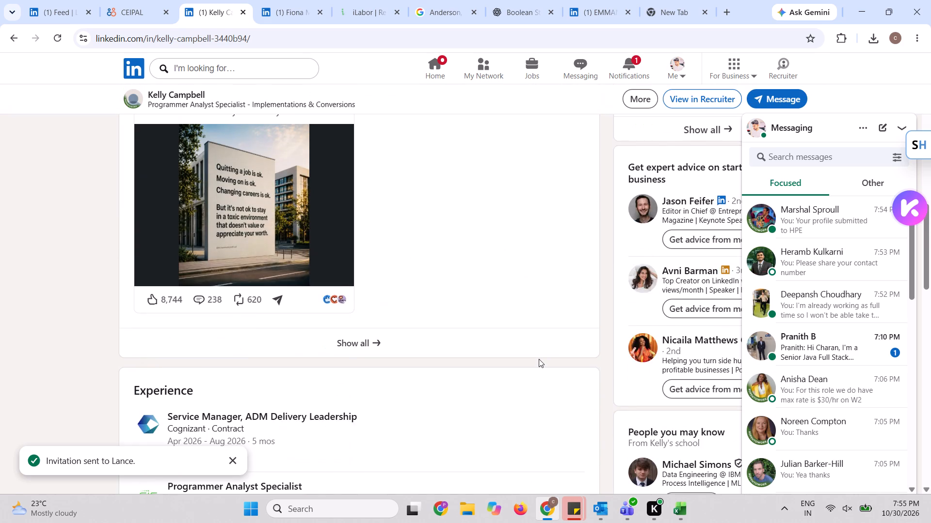
{"action": "scroll", "coordinate": [539, 359], "scroll_direction": "down", "scroll_amount": 3}
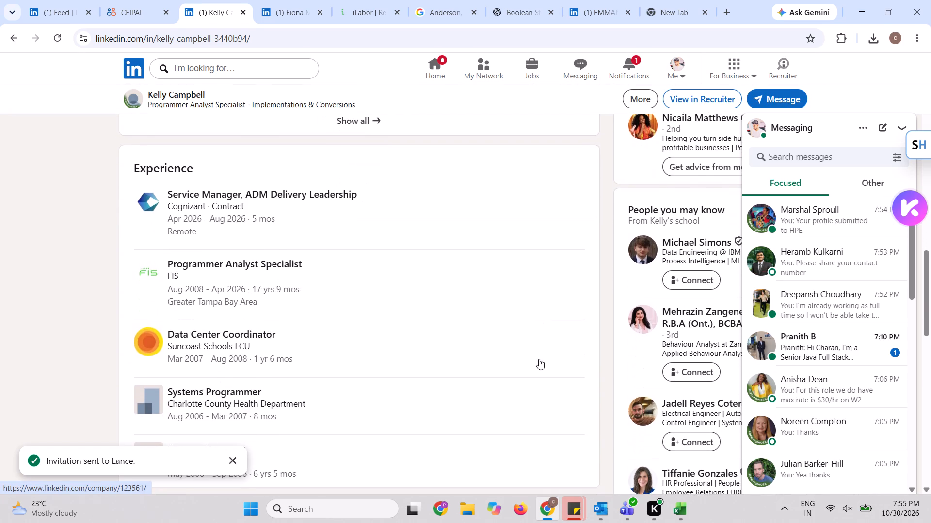
{"action": "scroll", "coordinate": [539, 359], "scroll_direction": "down", "scroll_amount": 1}
{"action": "left_click", "coordinate": [167, 0]}
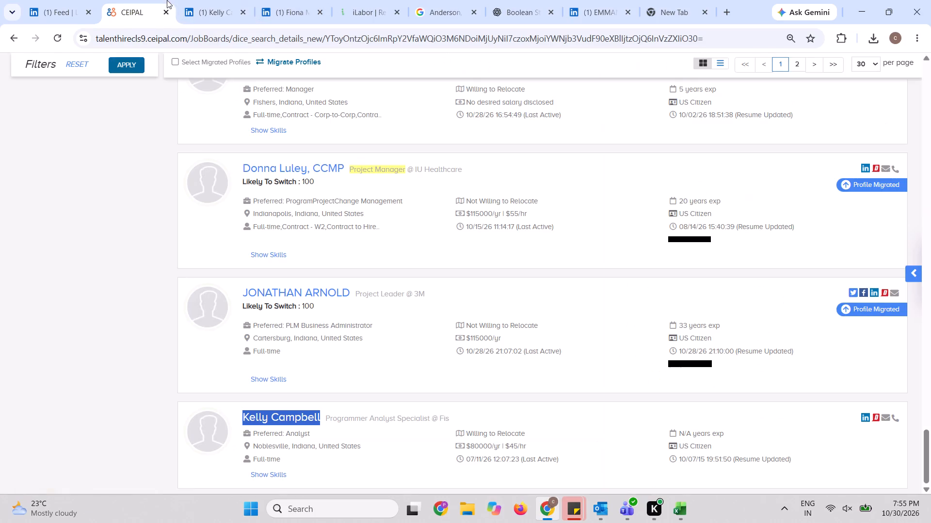
Open page 2 of the CEIPAL Dice candidate results for the Anderson, IN project manager search.
{"action": "scroll", "coordinate": [432, 267], "scroll_direction": "down", "scroll_amount": 2}
{"action": "left_click", "coordinate": [796, 62]}
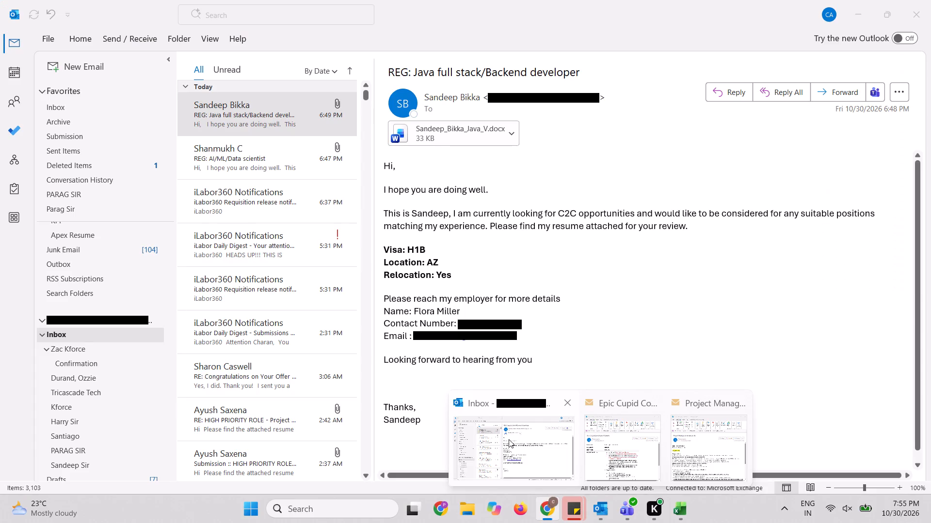
Review the candidates on page 2, checking their job titles, locations, pay, work authorization and last active dates for Project Manager fit.
{"action": "scroll", "coordinate": [353, 266], "scroll_direction": "up", "scroll_amount": 7}
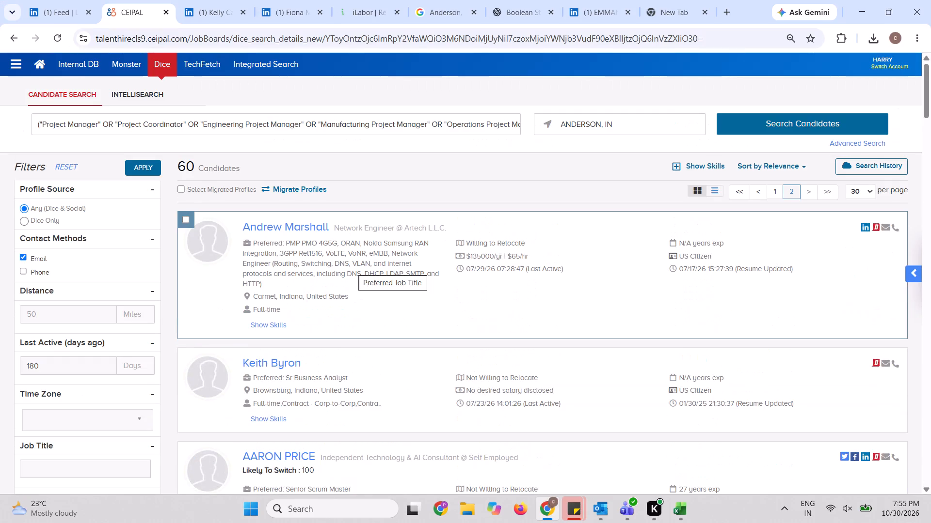
{"action": "scroll", "coordinate": [353, 266], "scroll_direction": "down", "scroll_amount": 2}
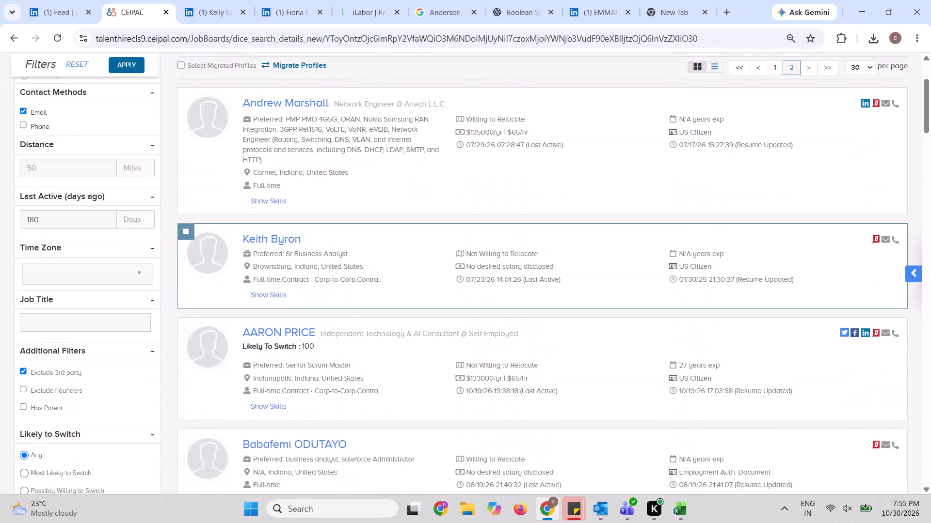
{"action": "scroll", "coordinate": [353, 266], "scroll_direction": "down", "scroll_amount": 3}
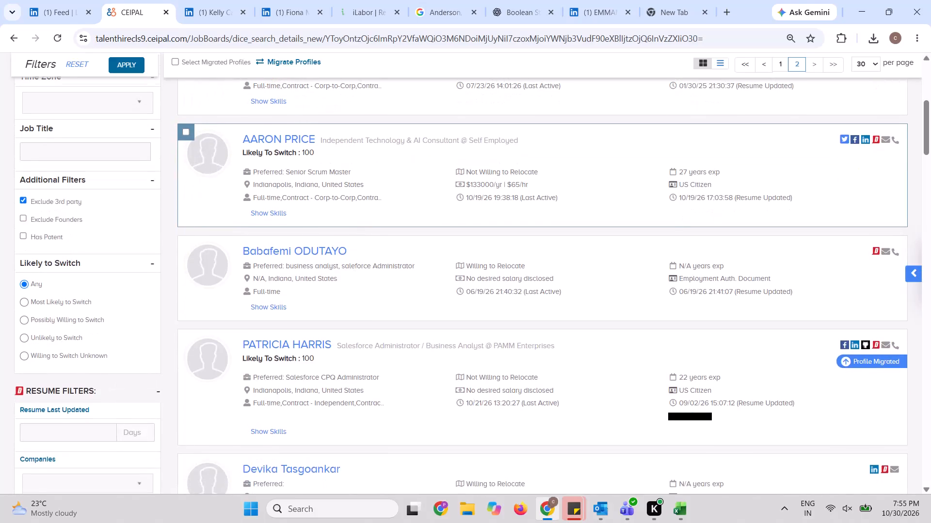
{"action": "scroll", "coordinate": [353, 266], "scroll_direction": "down", "scroll_amount": 3}
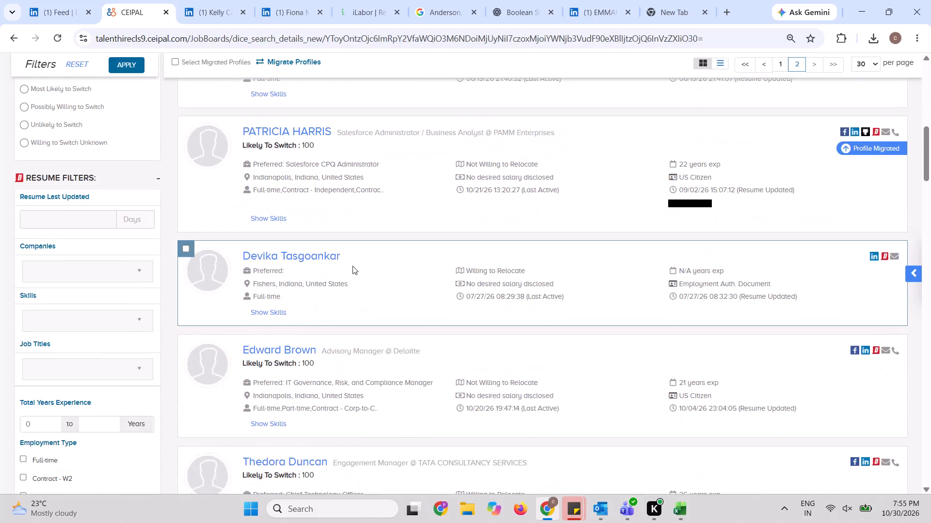
{"action": "scroll", "coordinate": [353, 266], "scroll_direction": "down", "scroll_amount": 4}
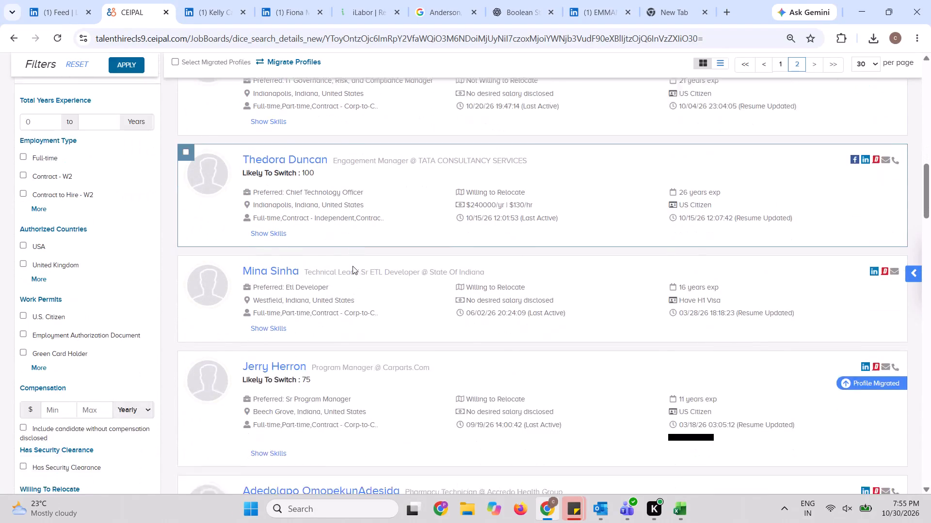
{"action": "scroll", "coordinate": [353, 266], "scroll_direction": "down", "scroll_amount": 2}
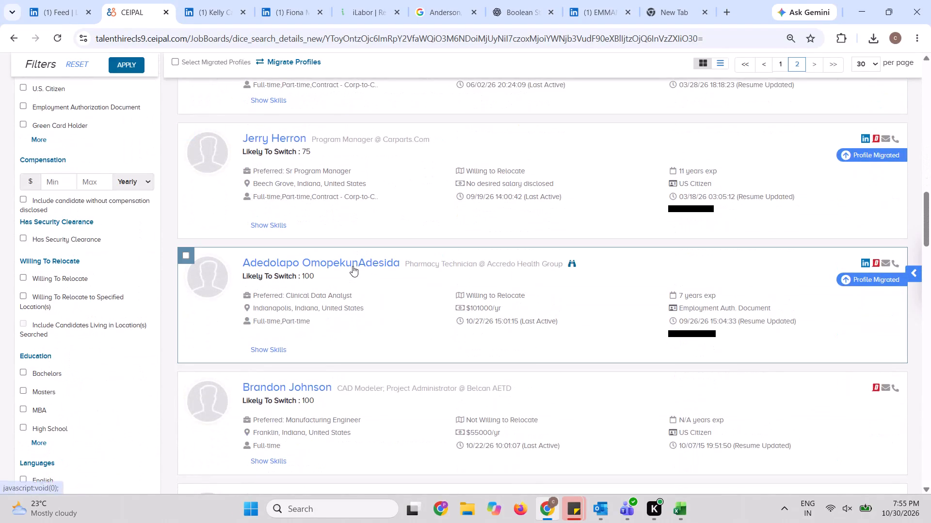
{"action": "scroll", "coordinate": [353, 266], "scroll_direction": "down", "scroll_amount": 1}
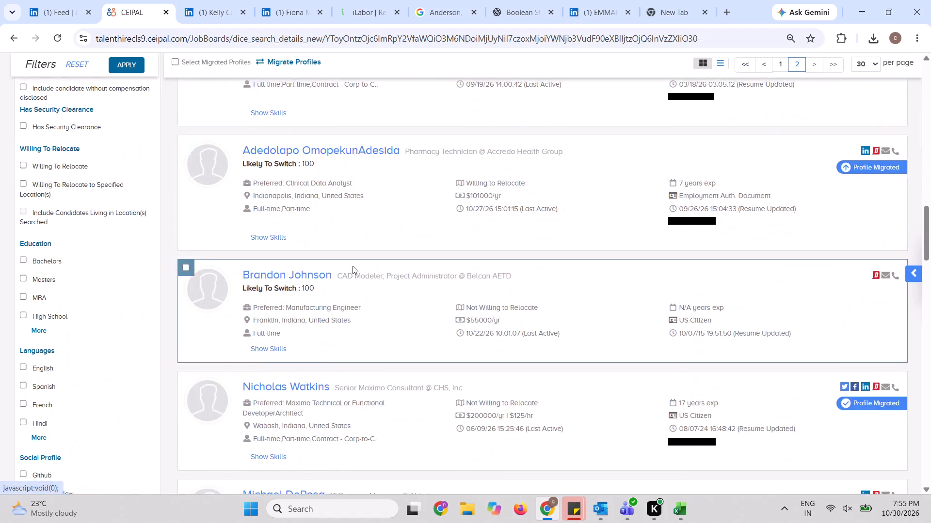
{"action": "scroll", "coordinate": [353, 266], "scroll_direction": "down", "scroll_amount": 1}
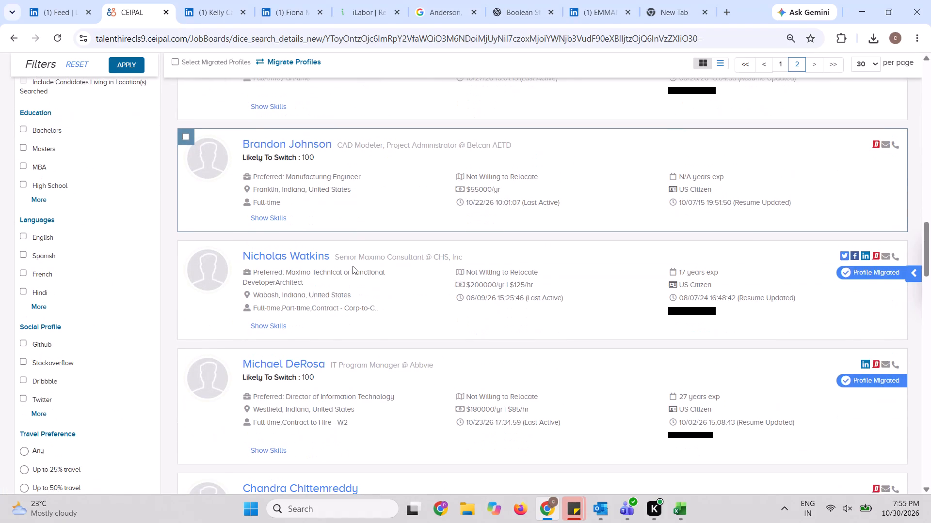
{"action": "scroll", "coordinate": [353, 266], "scroll_direction": "down", "scroll_amount": 2}
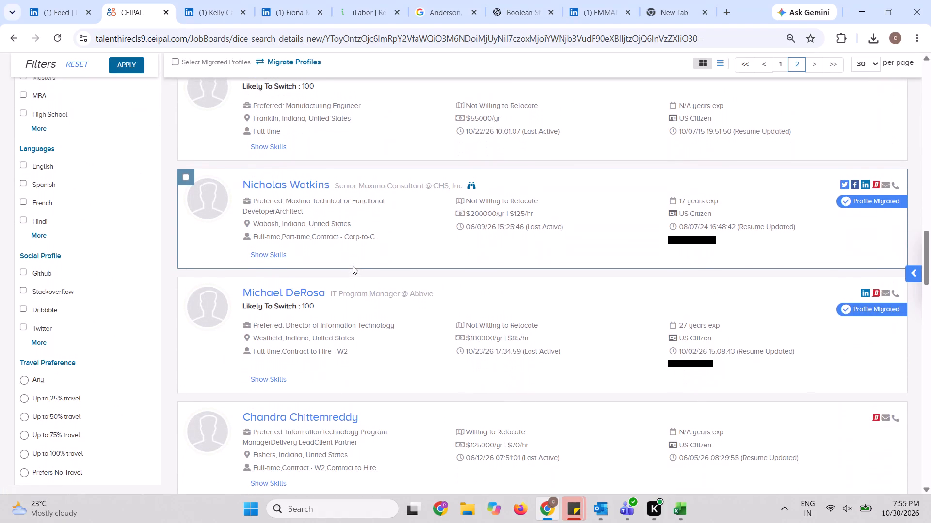
{"action": "scroll", "coordinate": [353, 266], "scroll_direction": "down", "scroll_amount": 1}
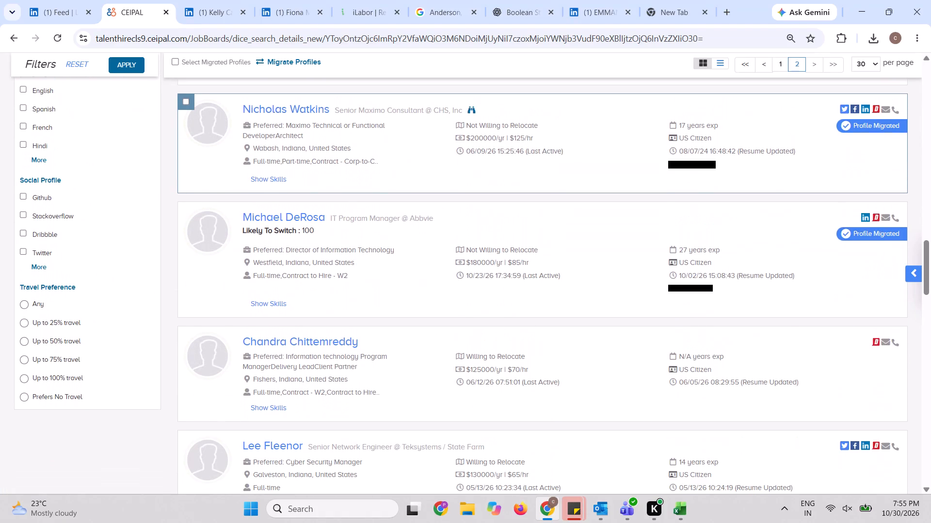
{"action": "scroll", "coordinate": [353, 266], "scroll_direction": "down", "scroll_amount": 2}
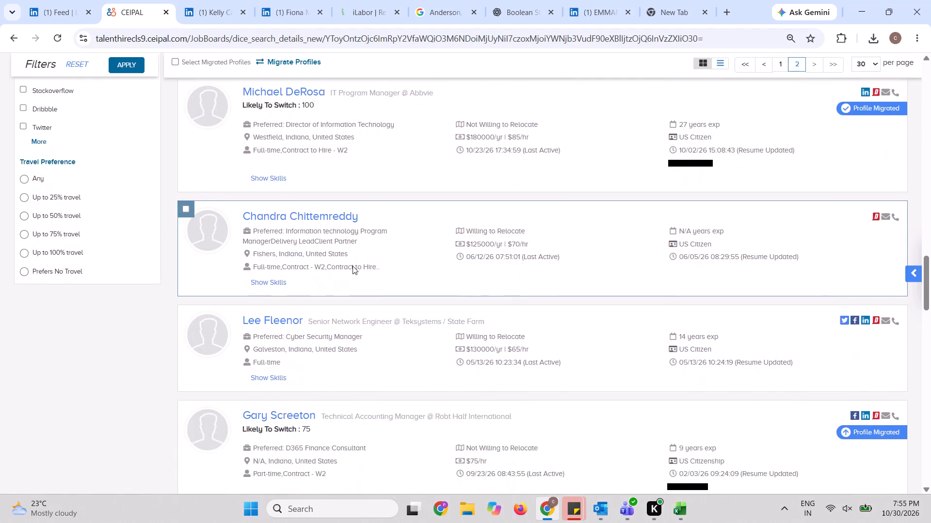
{"action": "scroll", "coordinate": [353, 266], "scroll_direction": "down", "scroll_amount": 1}
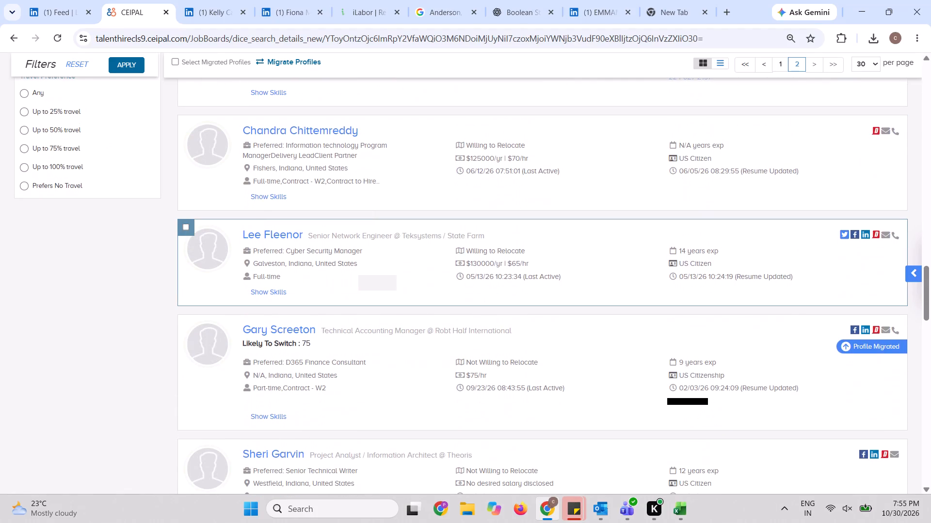
{"action": "scroll", "coordinate": [353, 266], "scroll_direction": "down", "scroll_amount": 2}
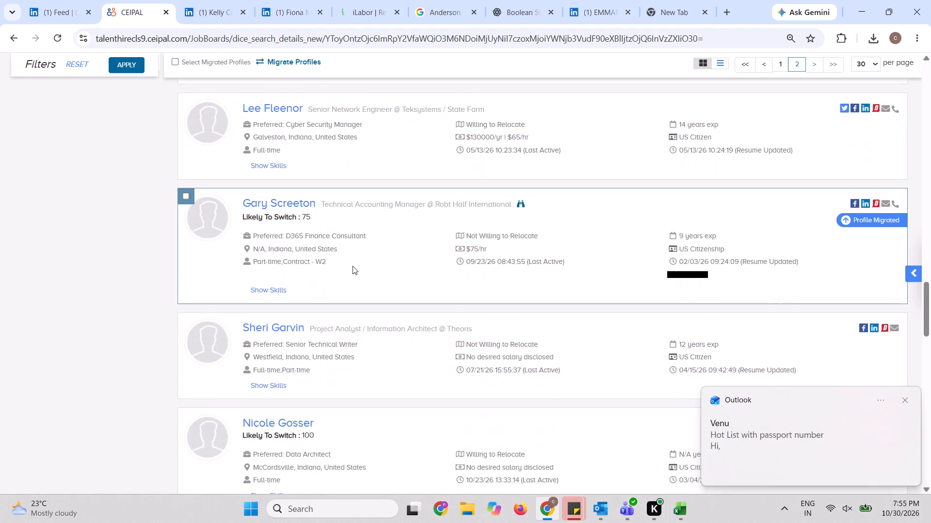
{"action": "scroll", "coordinate": [353, 266], "scroll_direction": "down", "scroll_amount": 2}
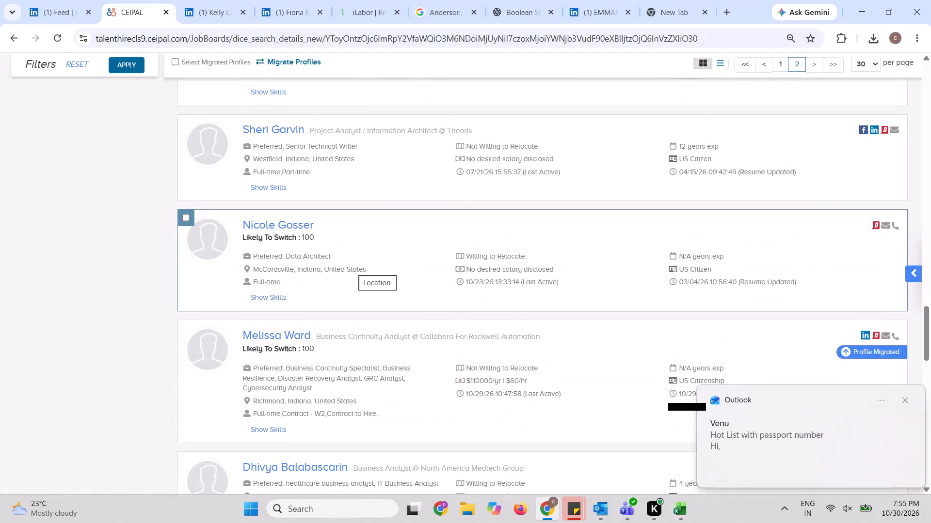
{"action": "scroll", "coordinate": [353, 266], "scroll_direction": "down", "scroll_amount": 1}
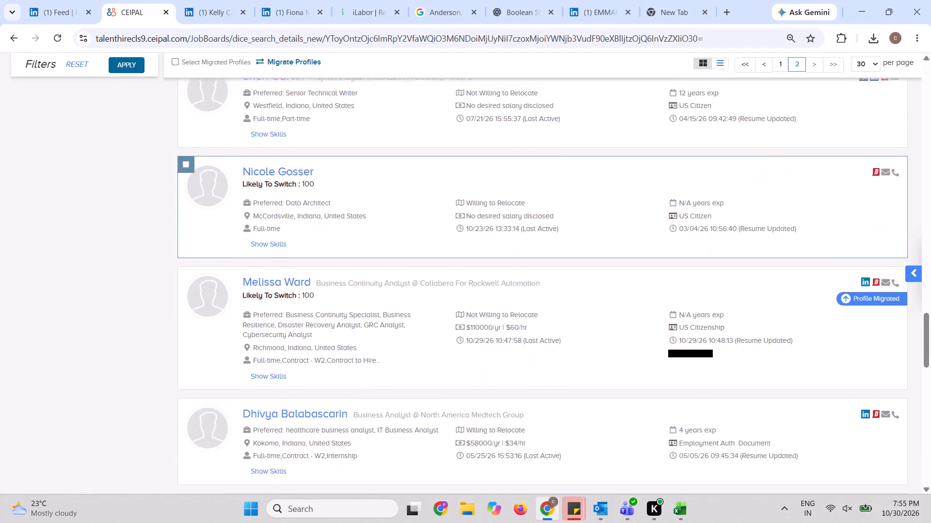
{"action": "scroll", "coordinate": [353, 266], "scroll_direction": "down", "scroll_amount": 2}
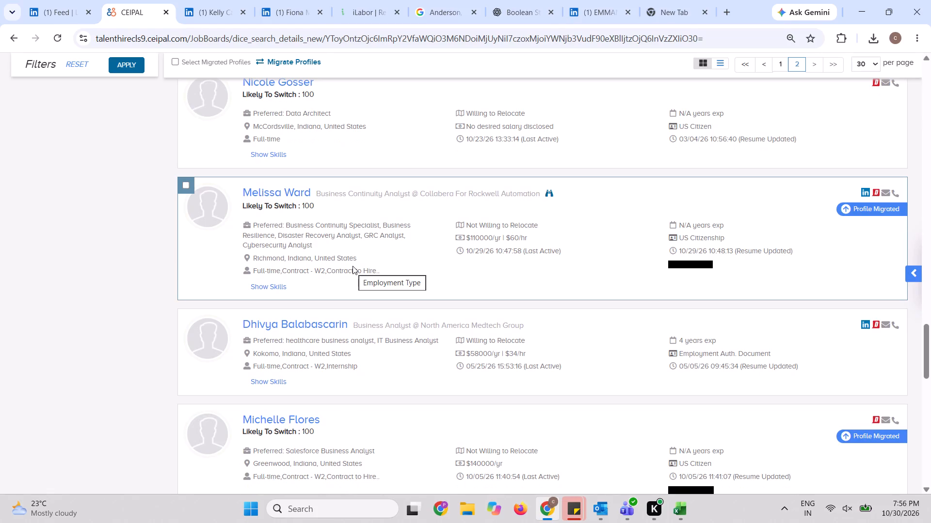
{"action": "scroll", "coordinate": [353, 266], "scroll_direction": "down", "scroll_amount": 2}
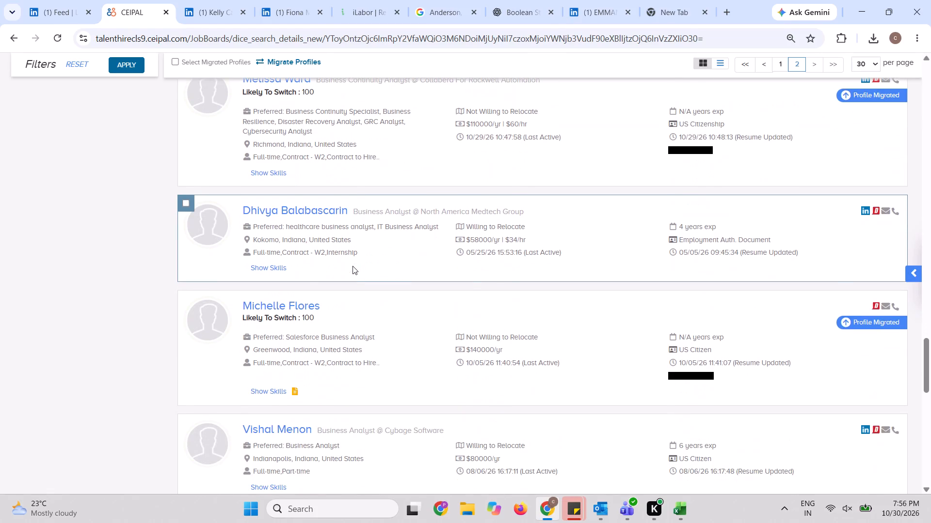
{"action": "scroll", "coordinate": [350, 294], "scroll_direction": "down", "scroll_amount": 2}
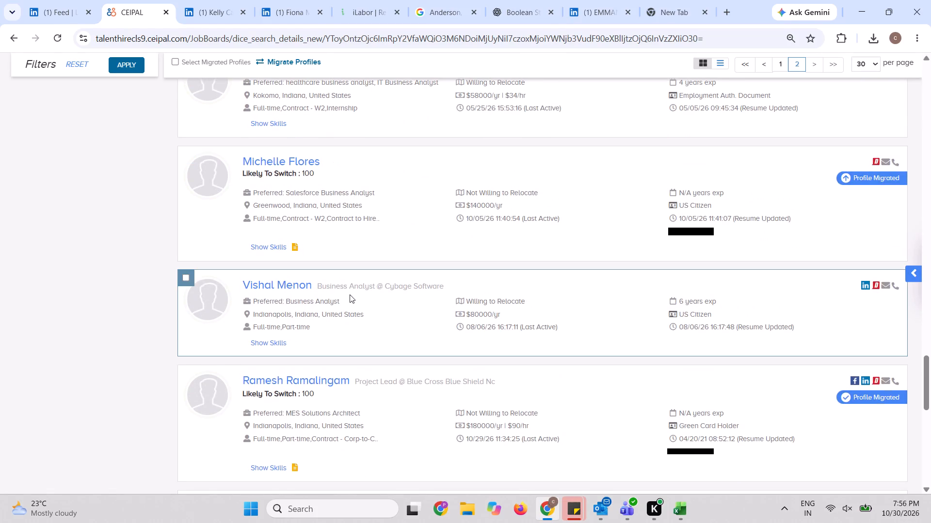
{"action": "scroll", "coordinate": [274, 308], "scroll_direction": "down", "scroll_amount": 1}
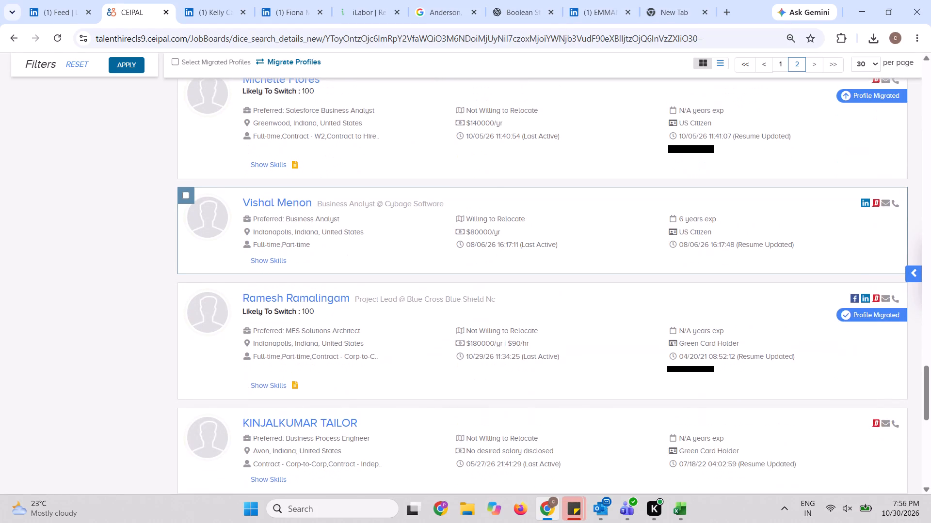
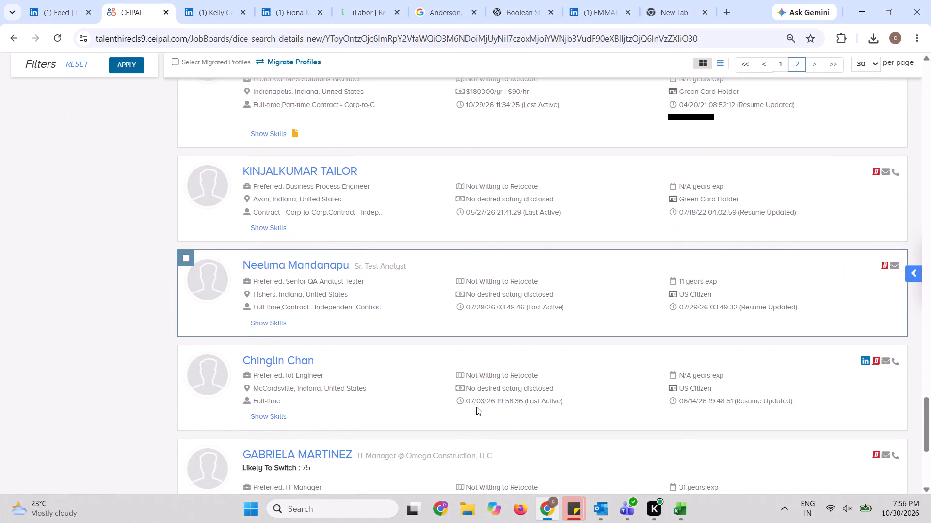
Review the remaining candidates at the end of page 2 of the CEIPAL Dice results.
{"action": "scroll", "coordinate": [476, 407], "scroll_direction": "down", "scroll_amount": 3}
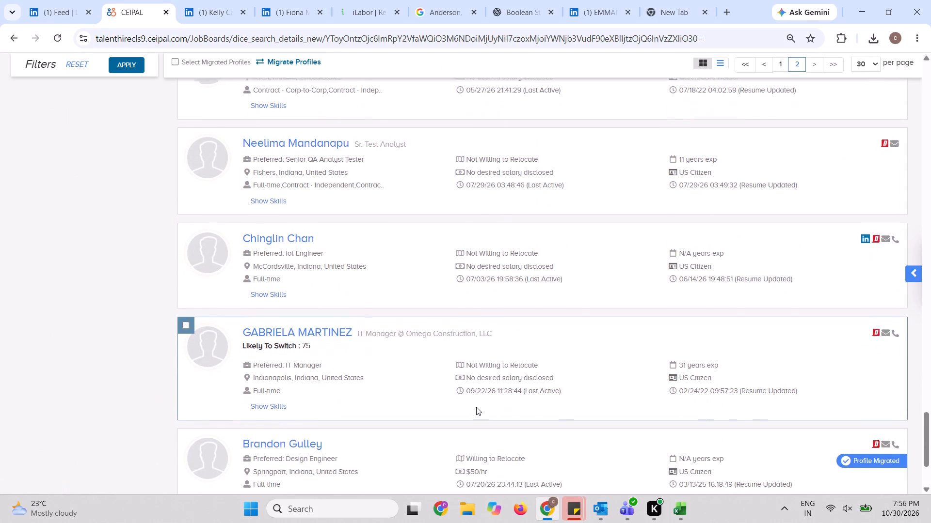
{"action": "scroll", "coordinate": [476, 407], "scroll_direction": "down", "scroll_amount": 1}
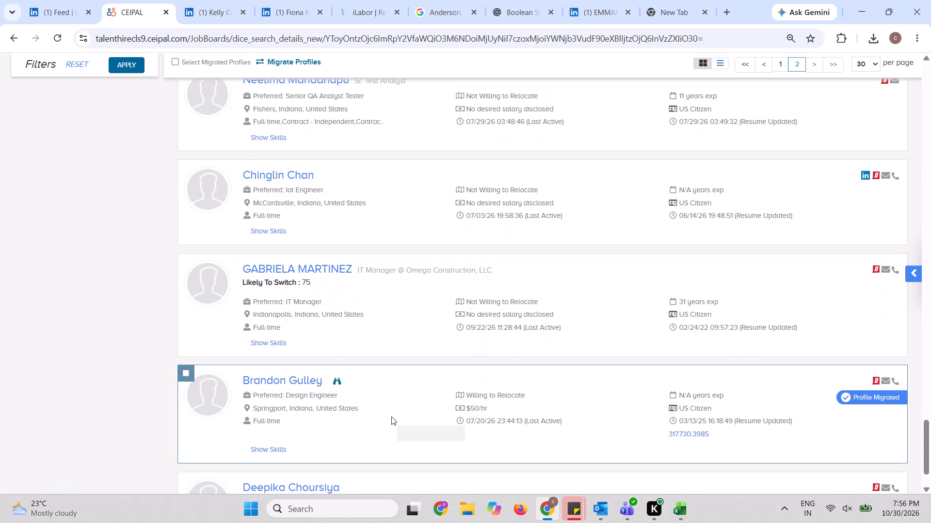
{"action": "scroll", "coordinate": [391, 416], "scroll_direction": "down", "scroll_amount": 2}
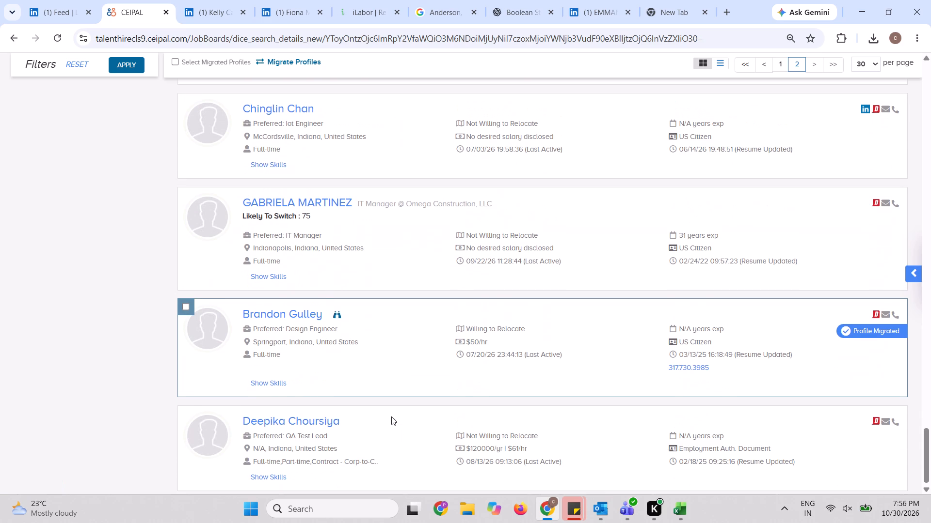
Switch to LinkedIn, check the notifications and open the newest birthday notification.
{"action": "left_click", "coordinate": [229, 0]}
{"action": "left_click", "coordinate": [623, 68]}
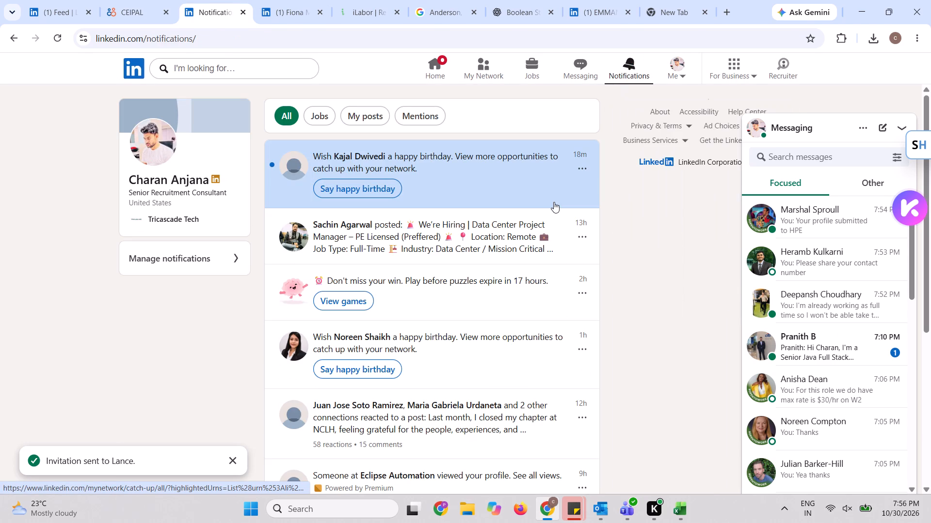
{"action": "left_click", "coordinate": [348, 153]}
View the LinkedIn conversation with the candidate submitted to HPE, and close the chat.
{"action": "left_click", "coordinate": [836, 231]}
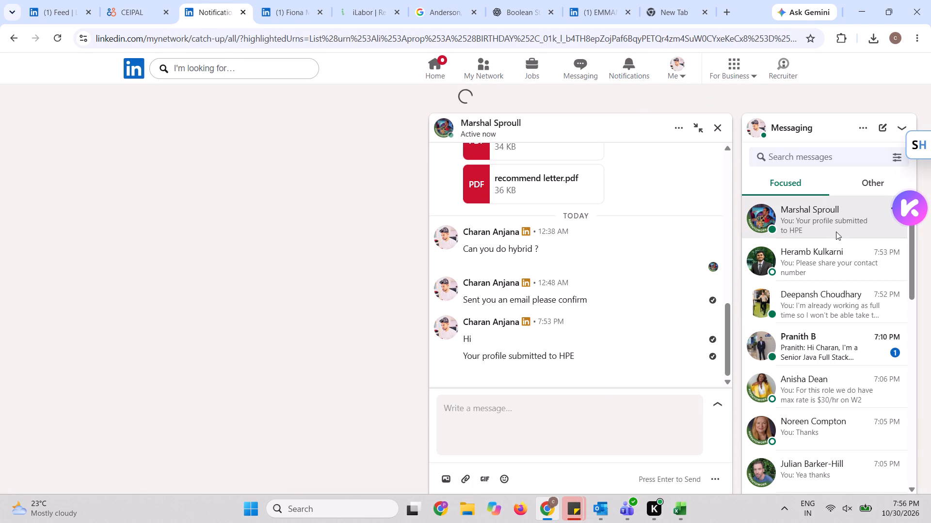
{"action": "left_click", "coordinate": [721, 127]}
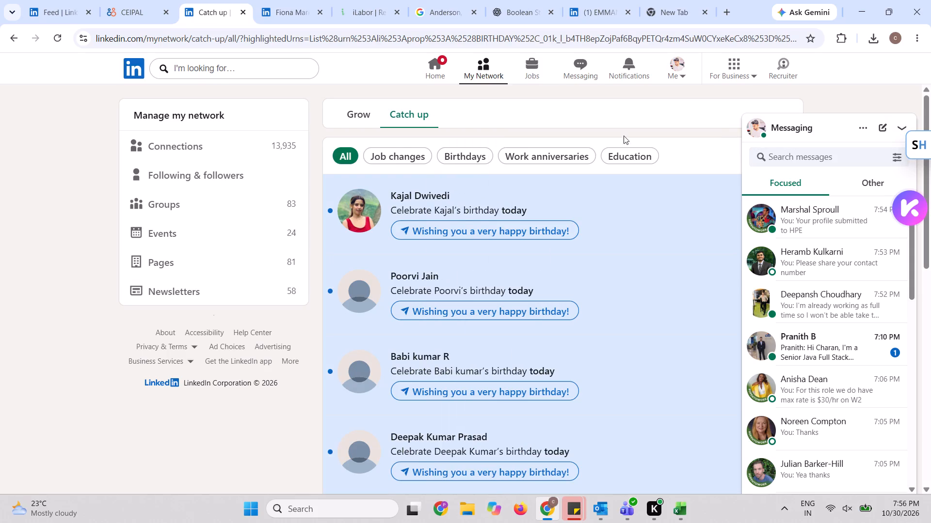
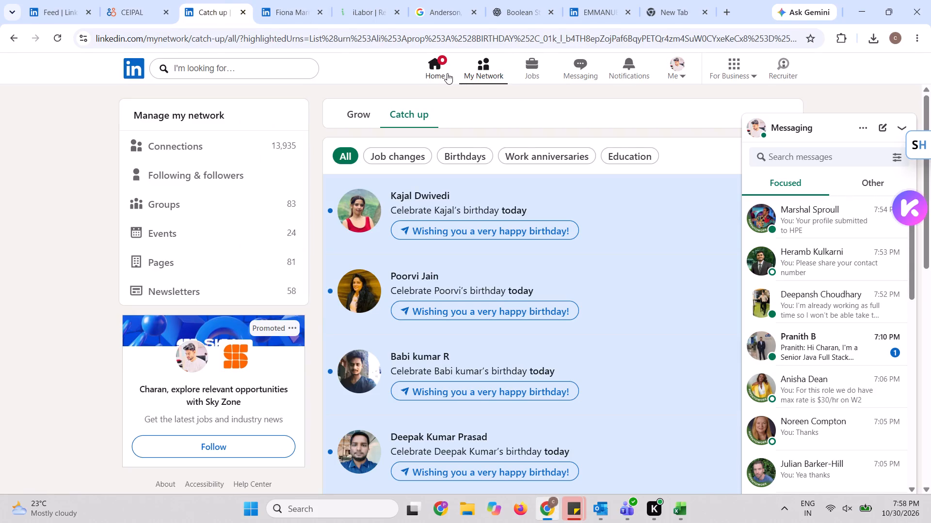
In the CEIPAL Dice search, remove the final AND (SAP OR "Power BI" OR Visio) clause from the Boolean string and rerun the search for ANDERSON, IN.
{"action": "left_click", "coordinate": [135, 0]}
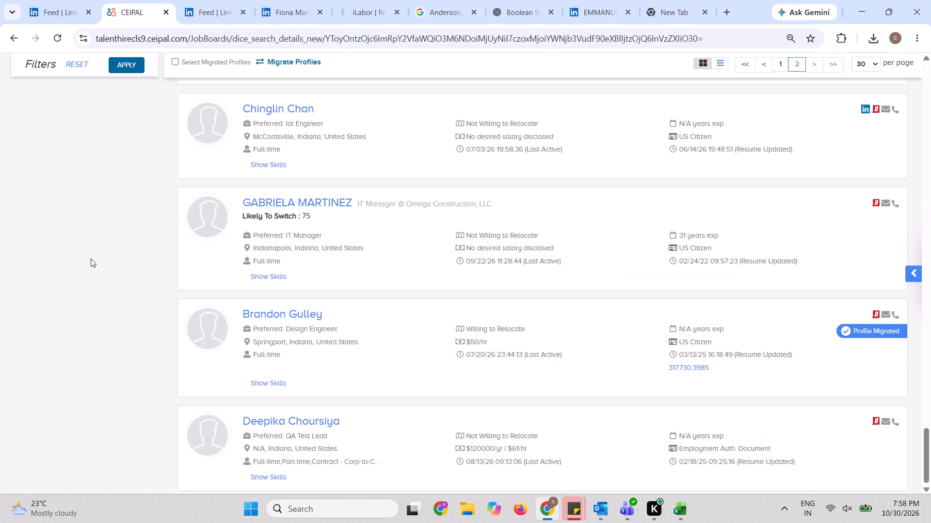
{"action": "scroll", "coordinate": [91, 259], "scroll_direction": "down", "scroll_amount": 1}
{"action": "scroll", "coordinate": [91, 259], "scroll_direction": "up", "scroll_amount": 19}
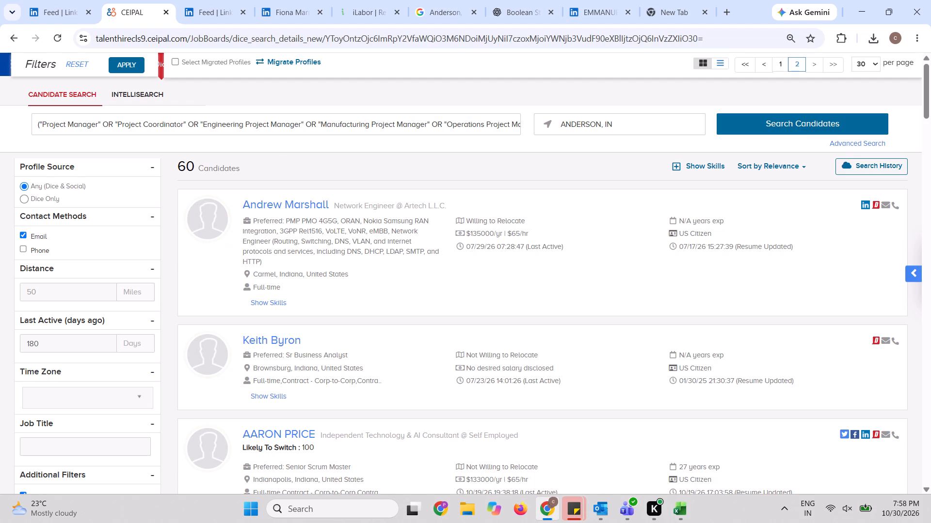
{"action": "left_click_drag", "start_coordinate": [378, 123], "coordinate": [568, 125]}
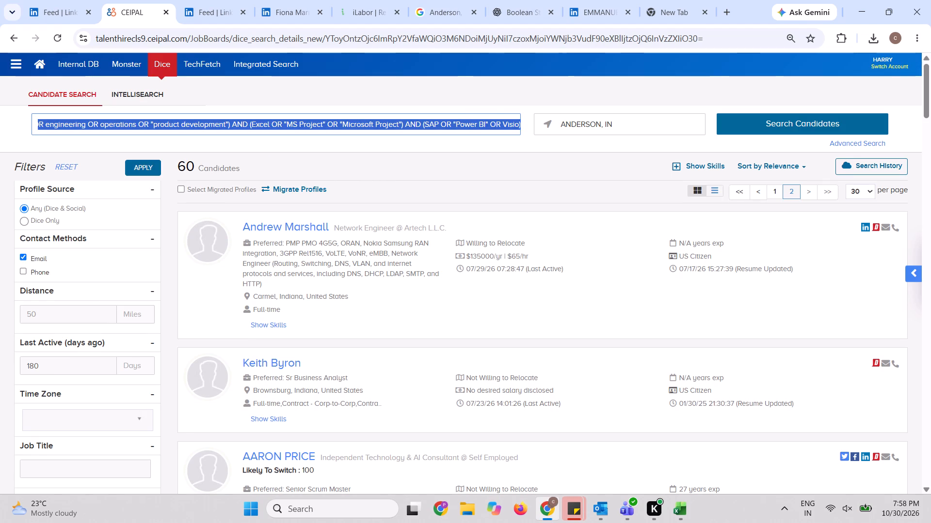
{"action": "left_click", "coordinate": [398, 124]}
{"action": "left_click_drag", "start_coordinate": [425, 125], "coordinate": [579, 124]}
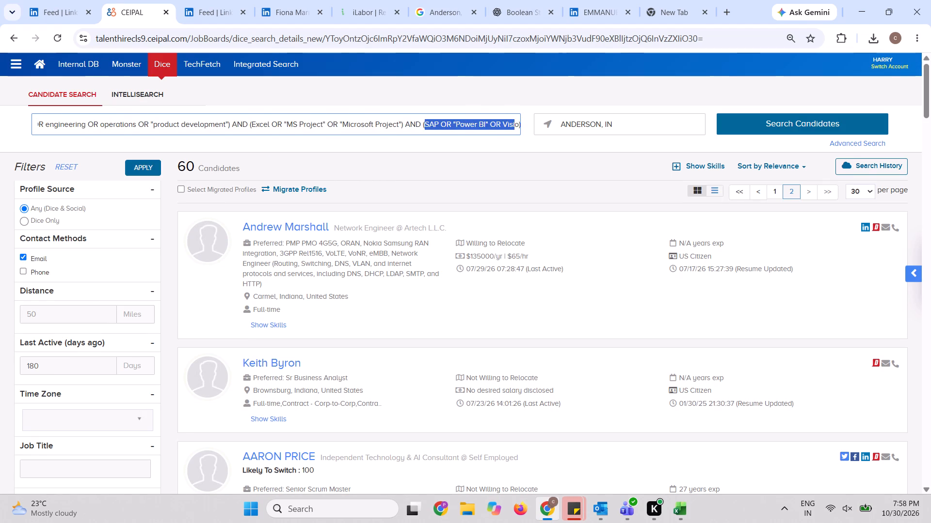
{"action": "left_click_drag", "start_coordinate": [579, 124], "coordinate": [579, 123]}
{"action": "key", "text": "BackSpace"}
{"action": "key", "text": "BackSpace"}
{"action": "key", "text": "BackSpace"}
{"action": "key", "text": "BackSpace"}
{"action": "key", "text": "BackSpace"}
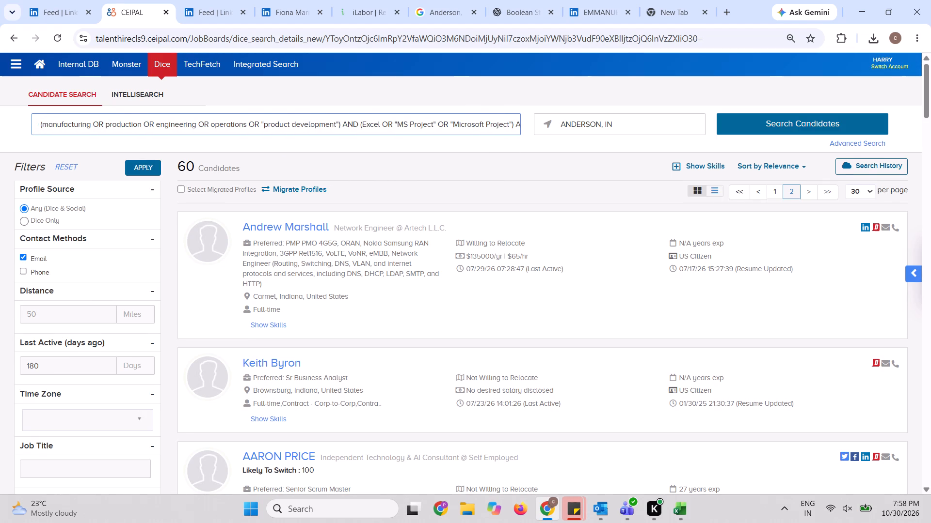
{"action": "key", "text": "BackSpace"}
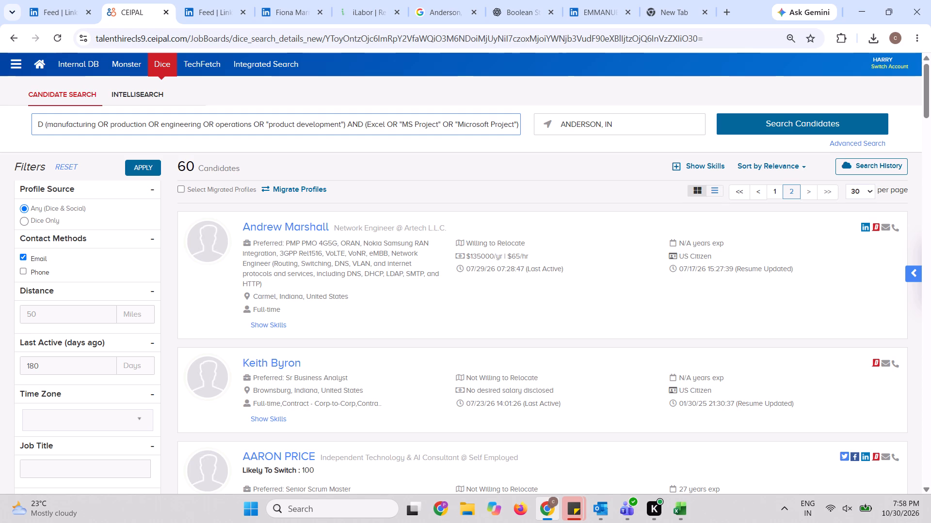
{"action": "key", "text": "Return"}
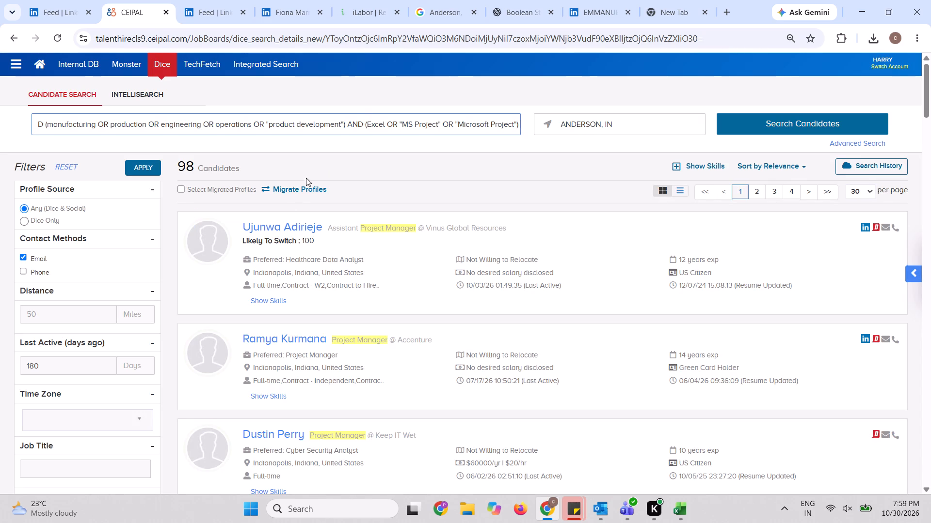
{"action": "left_click", "coordinate": [391, 169]}
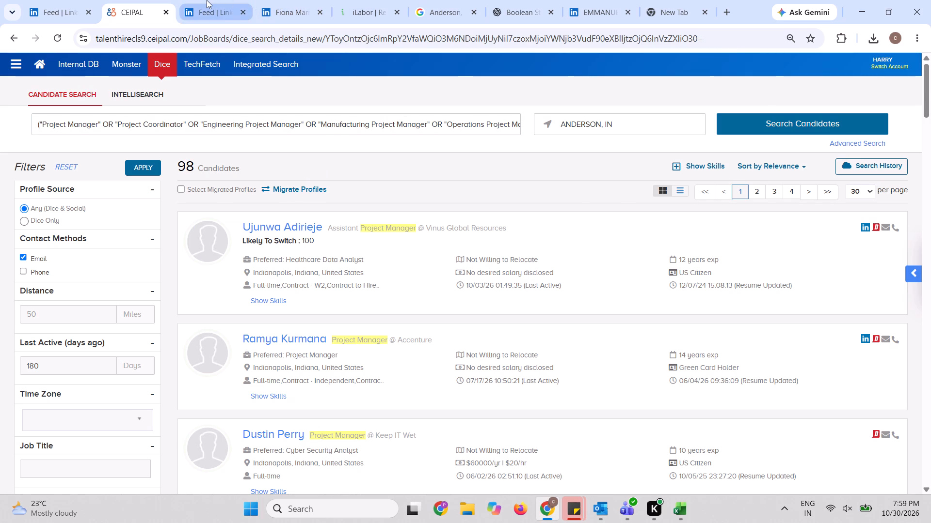
Switch to the LinkedIn feed and look through the three pages of Saxon Global's work anniversary post.
{"action": "left_click", "coordinate": [207, 0]}
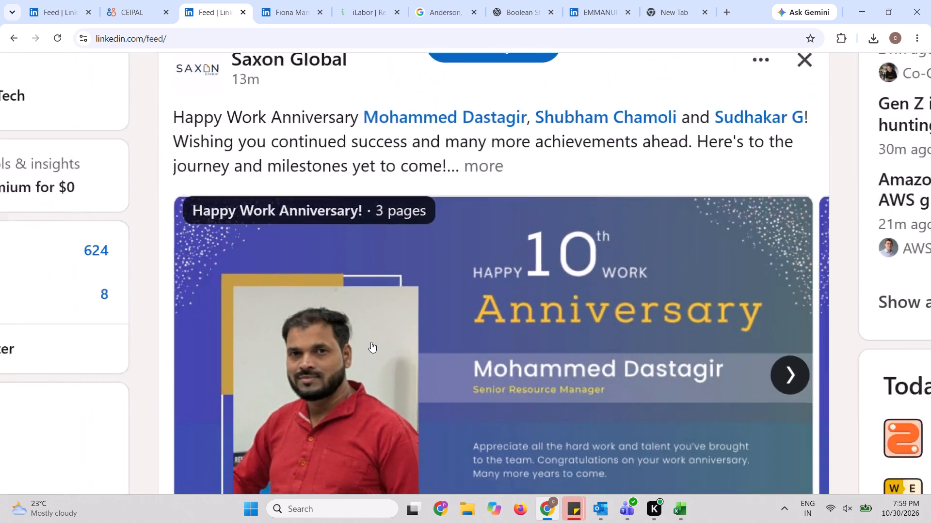
{"action": "left_click", "coordinate": [578, 353]}
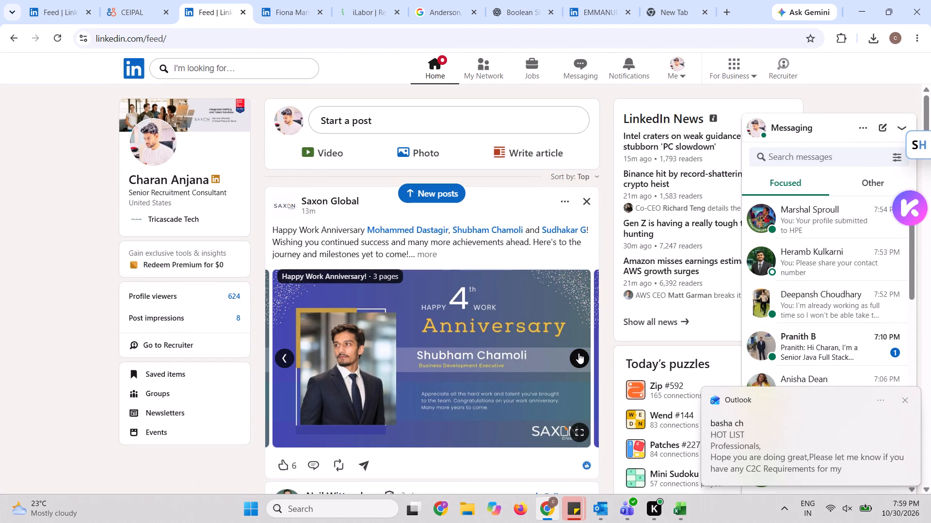
{"action": "left_click", "coordinate": [578, 353]}
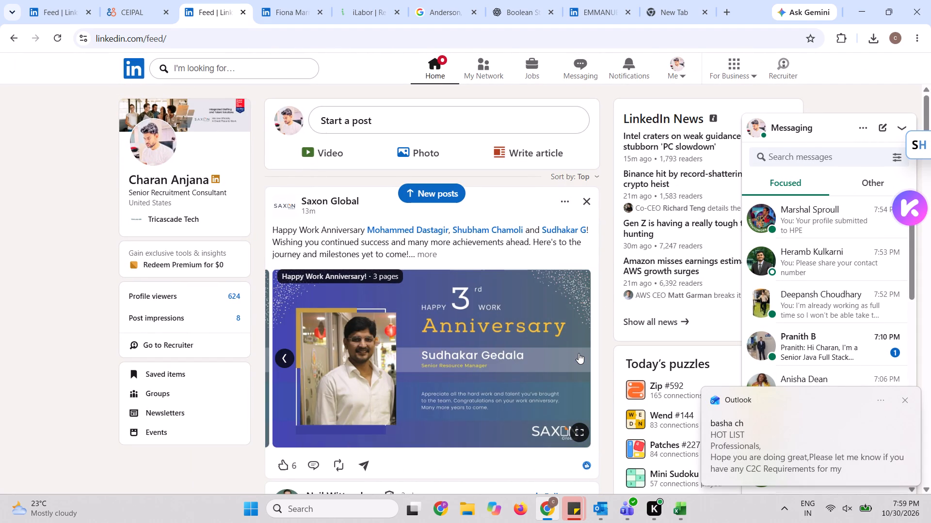
{"action": "left_click", "coordinate": [278, 359]}
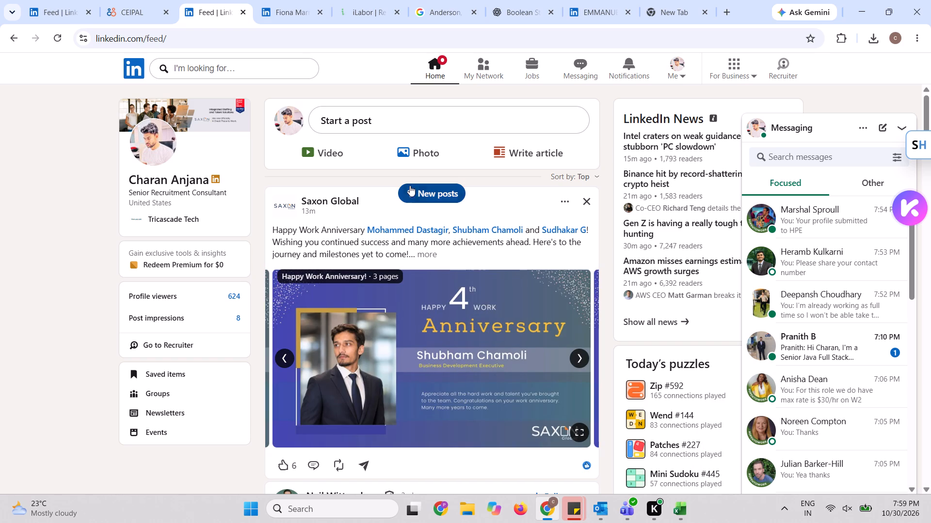
Open the LinkedIn profile of the Saxon Global employee marking a 10th work anniversary and examine the Experience section.
{"action": "left_click", "coordinate": [396, 229]}
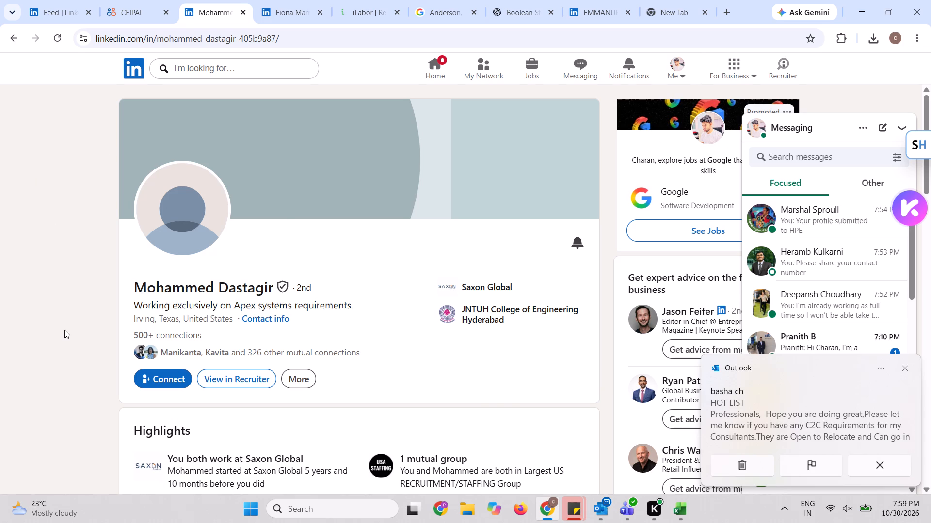
{"action": "scroll", "coordinate": [64, 330], "scroll_direction": "down", "scroll_amount": 6}
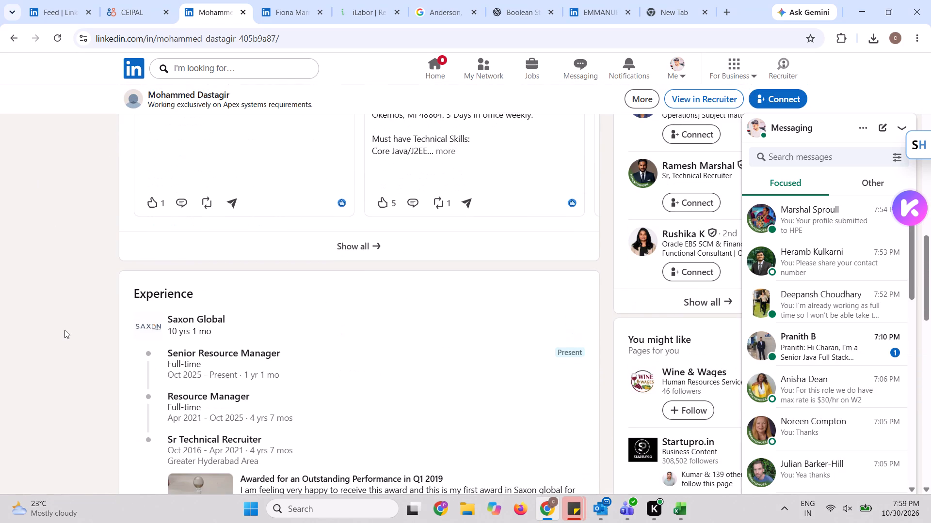
{"action": "scroll", "coordinate": [64, 330], "scroll_direction": "down", "scroll_amount": 1}
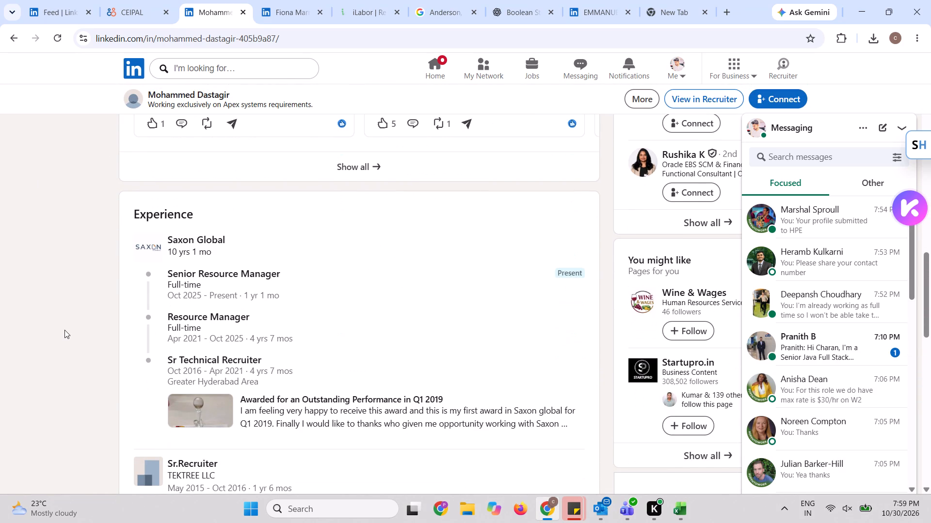
{"action": "scroll", "coordinate": [64, 330], "scroll_direction": "down", "scroll_amount": 2}
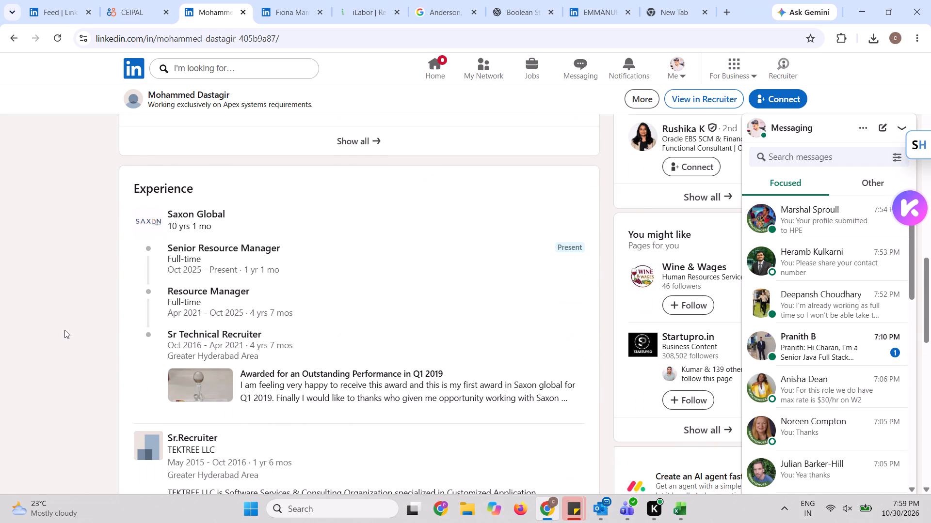
{"action": "scroll", "coordinate": [64, 330], "scroll_direction": "down", "scroll_amount": 1}
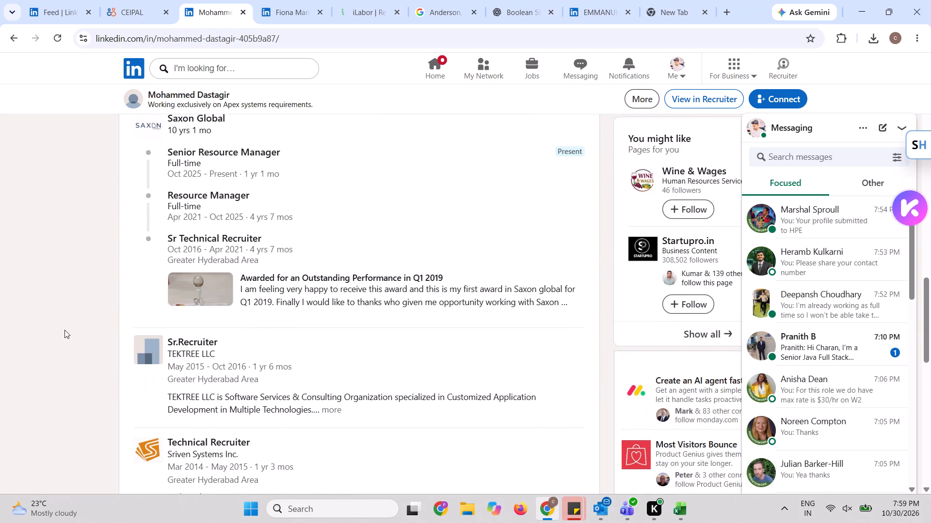
{"action": "scroll", "coordinate": [64, 330], "scroll_direction": "down", "scroll_amount": 3}
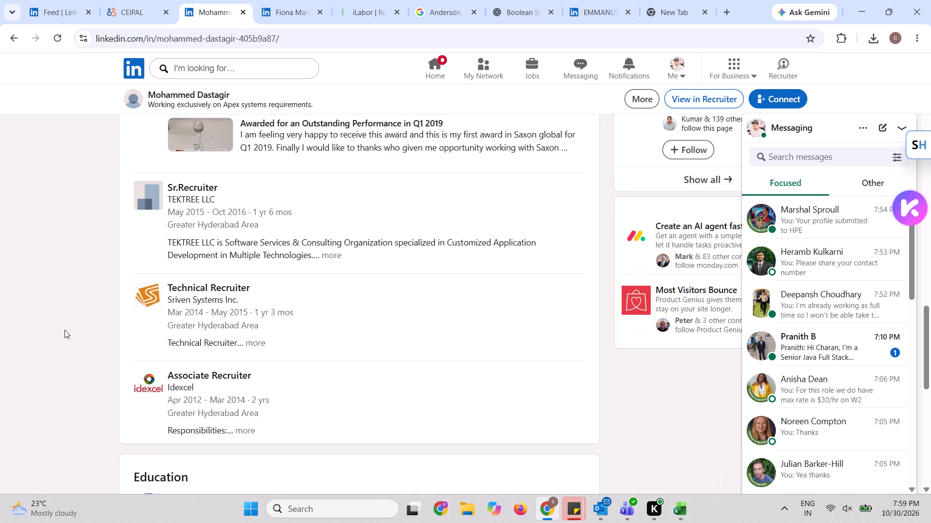
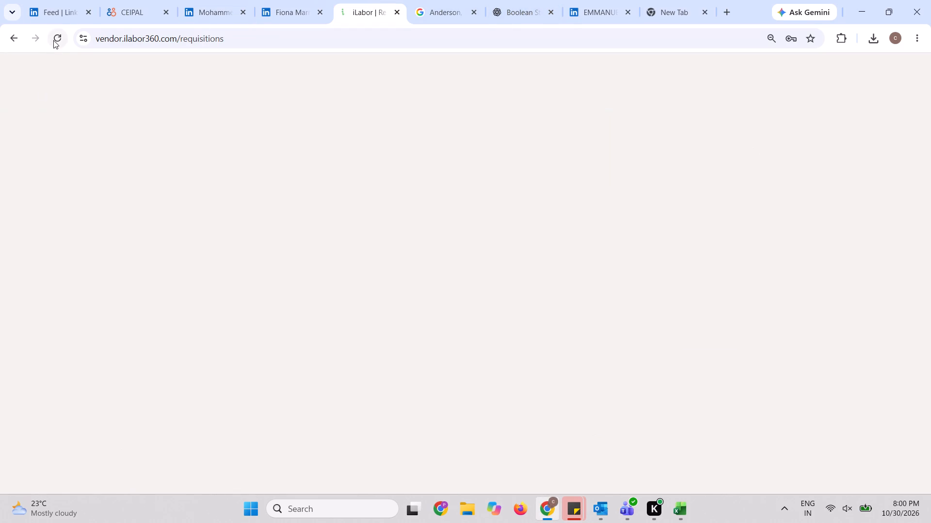
Reload the iLabor requisition list and check the location, duration, C2C rate and submission columns of the newest requisitions.
{"action": "left_click", "coordinate": [53, 39]}
{"action": "scroll", "coordinate": [369, 328], "scroll_direction": "up", "scroll_amount": 8}
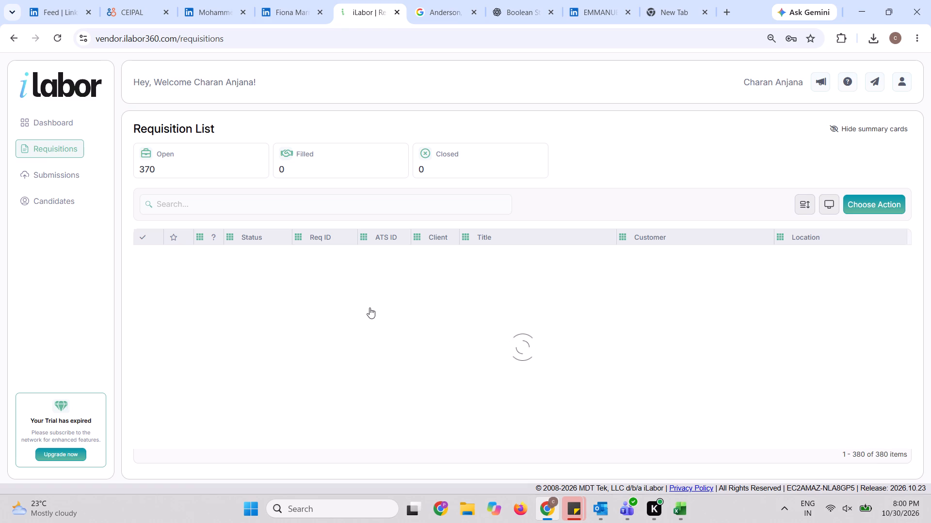
{"action": "scroll", "coordinate": [611, 253], "scroll_direction": "left", "scroll_amount": 2}
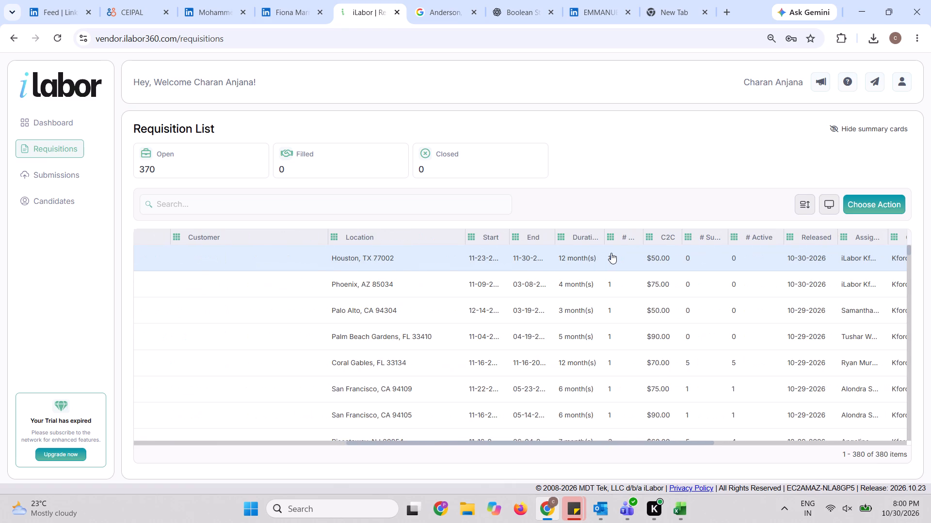